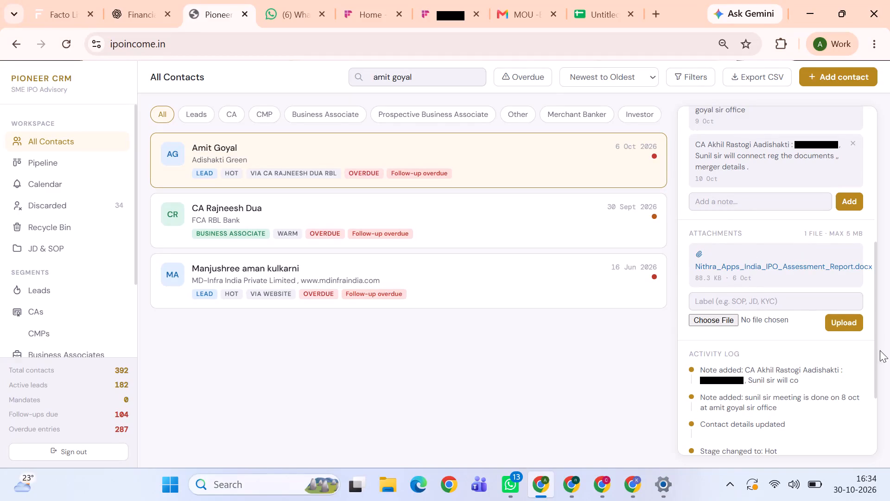
Search all contacts for the Nithra Apps Pvt Ltd lead by contact name and open the contact's details.
scroll(776, 213, "up", 1)
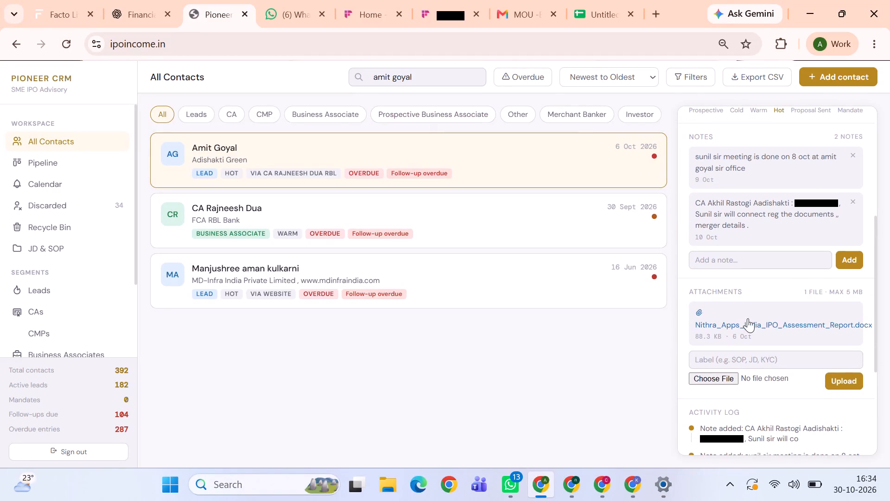
left_click(454, 82)
key("BackSpace")
key("BackSpace")
key("BackSpace")
key("BackSpace")
key("BackSpace")
key("BackSpace")
key("BackSpace")
key("BackSpace")
key("BackSpace")
key("BackSpace")
key("BackSpace")
key("BackSpace")
key("BackSpace")
key("BackSpace")
key("BackSpace")
key("BackSpace")
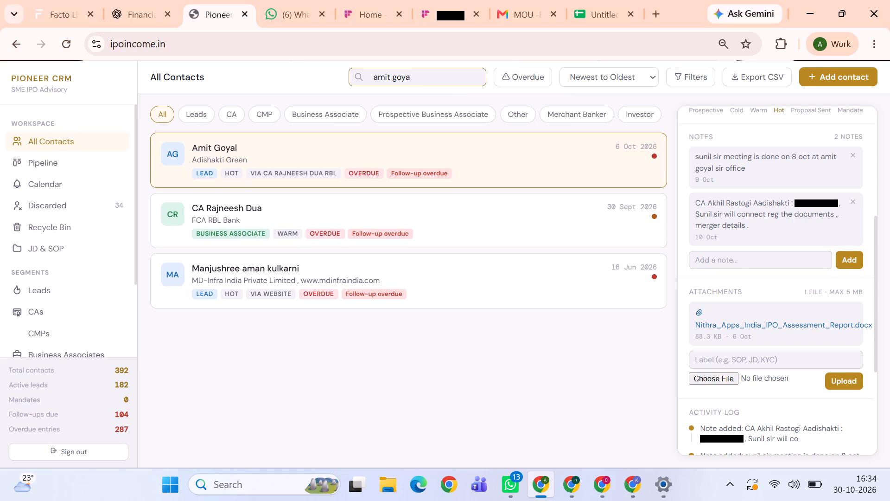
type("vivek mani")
left_click(580, 143)
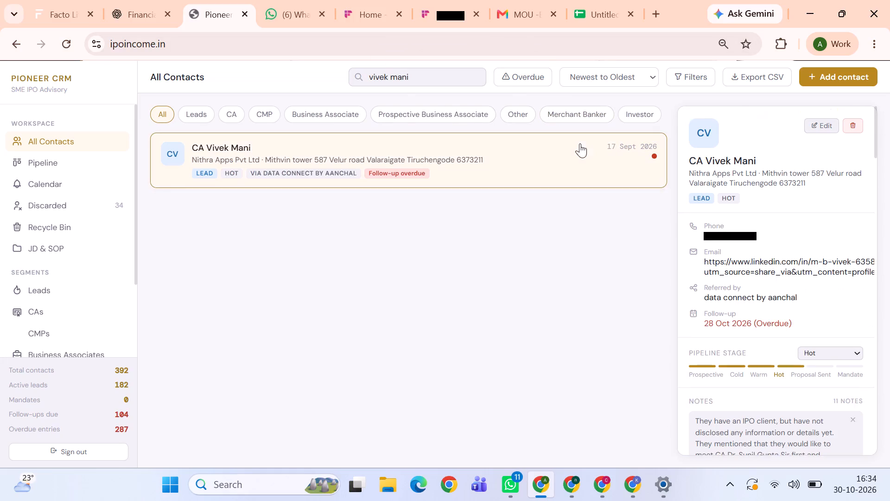
Review the Nithra Apps contact's notes and attached files, dismissing the WhatsApp notification.
scroll(770, 250, "down", 3)
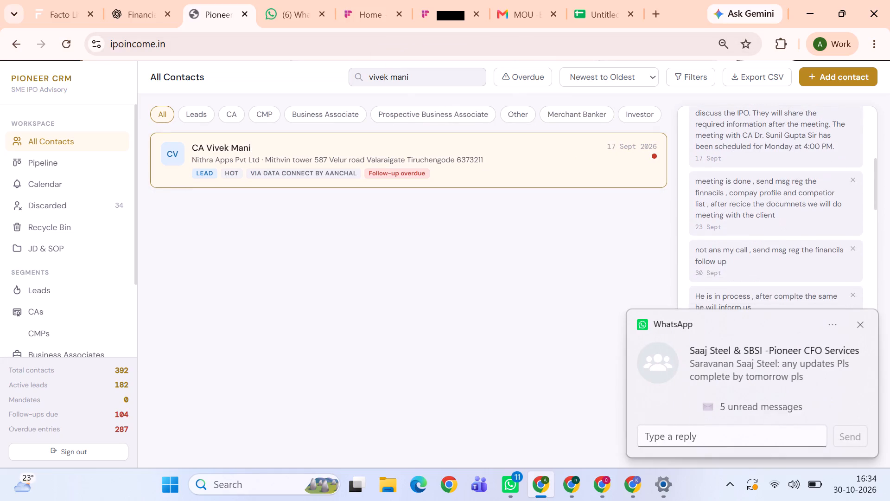
left_click(859, 319)
scroll(803, 340, "down", 2)
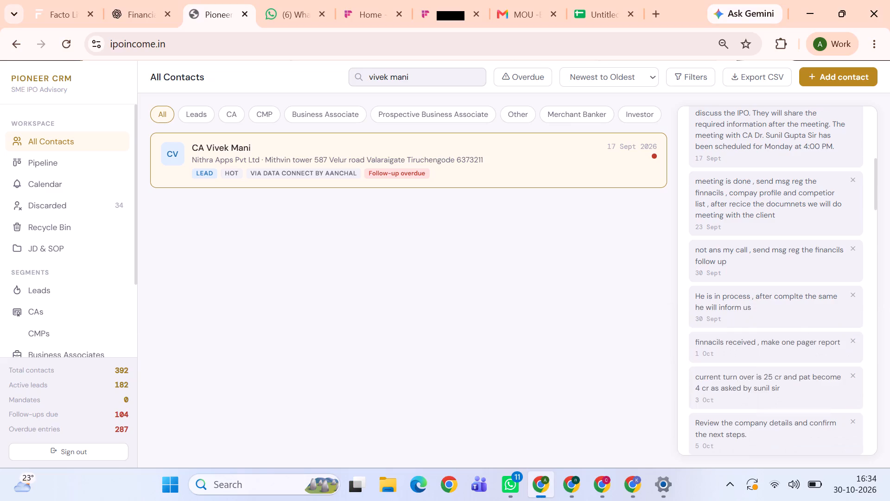
scroll(803, 340, "down", 3)
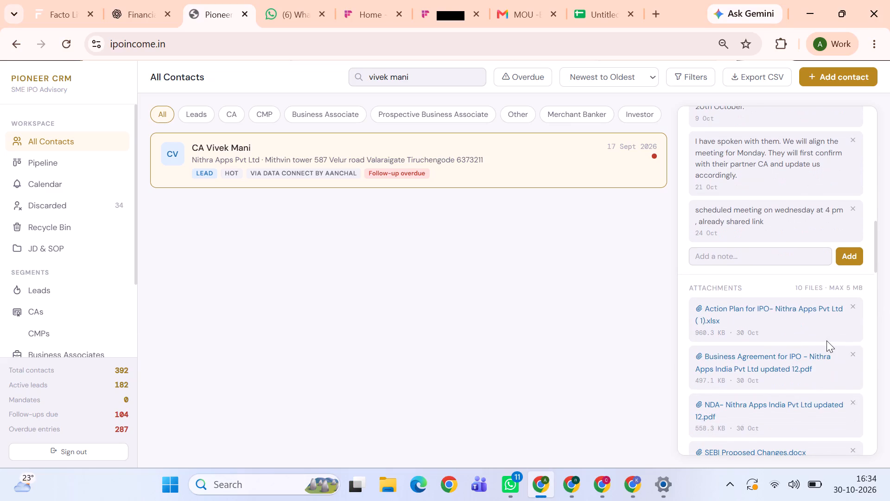
scroll(826, 340, "down", 2)
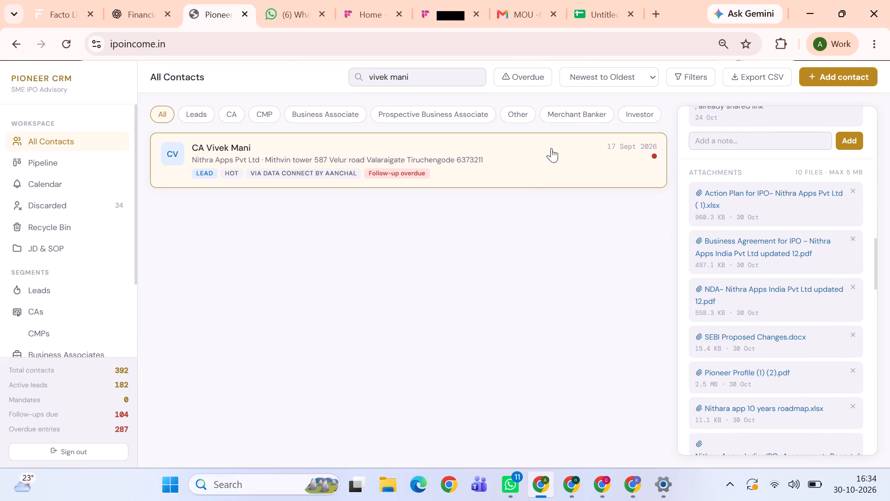
Search all contacts for the Adishakti Green lead by contact name and open the contact's details.
left_click(426, 72)
key("BackSpace")
key("BackSpace")
key("BackSpace")
key("BackSpace")
key("BackSpace")
key("BackSpace")
key("BackSpace")
key("BackSpace")
key("BackSpace")
key("BackSpace")
key("BackSpace")
key("BackSpace")
key("BackSpace")
key("BackSpace")
key("BackSpace")
key("BackSpace")
key("BackSpace")
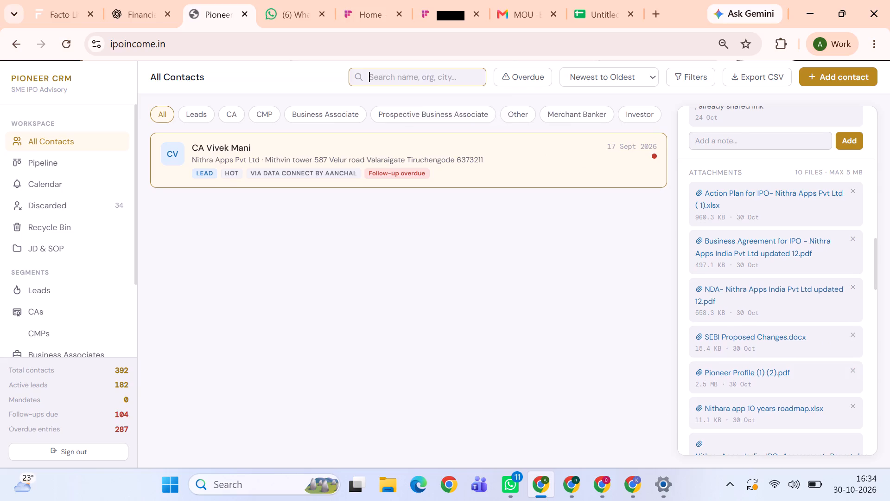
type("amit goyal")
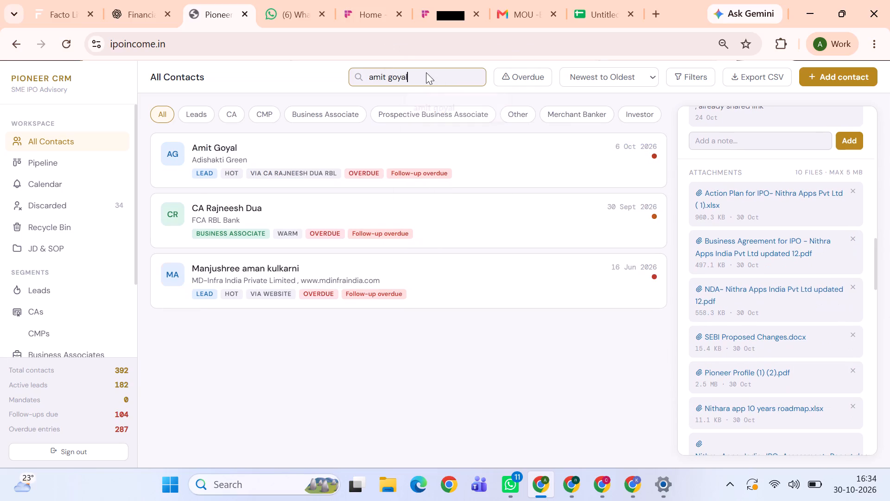
left_click(512, 147)
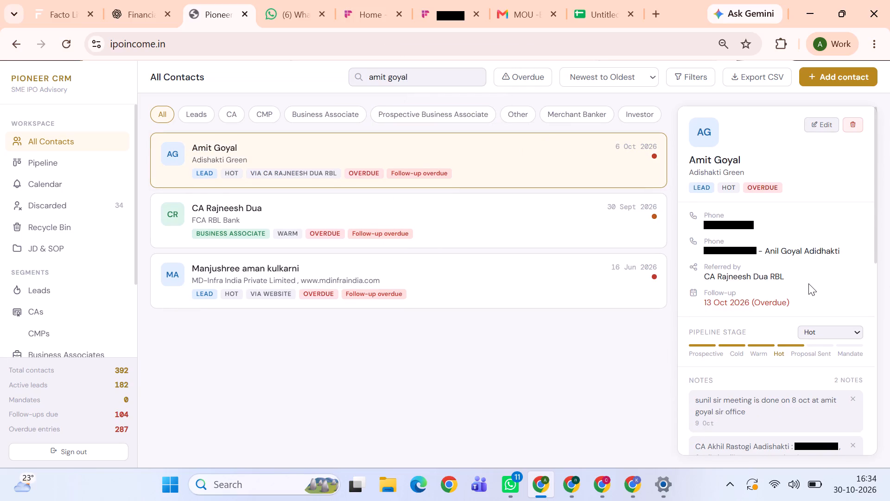
Open the attachment Nithra_Apps_India_IPO_Assessment_Report.docx from the Adishakti Green contact for preview.
scroll(808, 283, "down", 1)
scroll(816, 321, "down", 1)
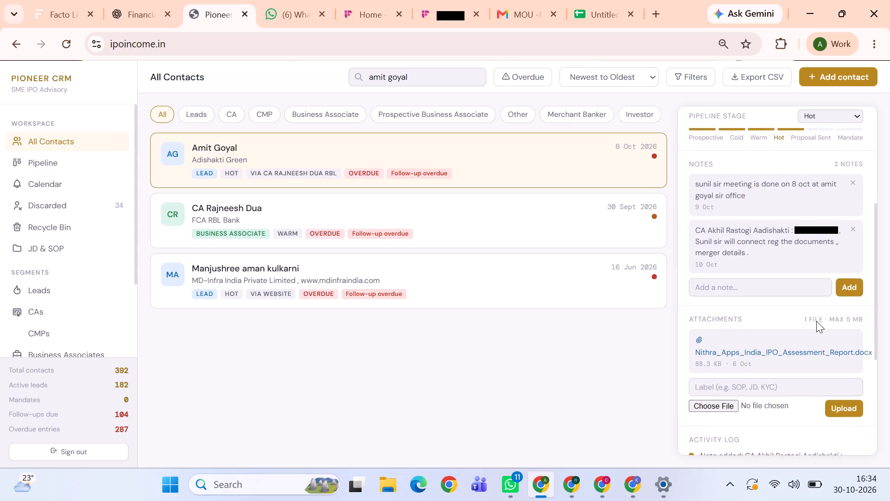
left_click(826, 352)
right_click(826, 352)
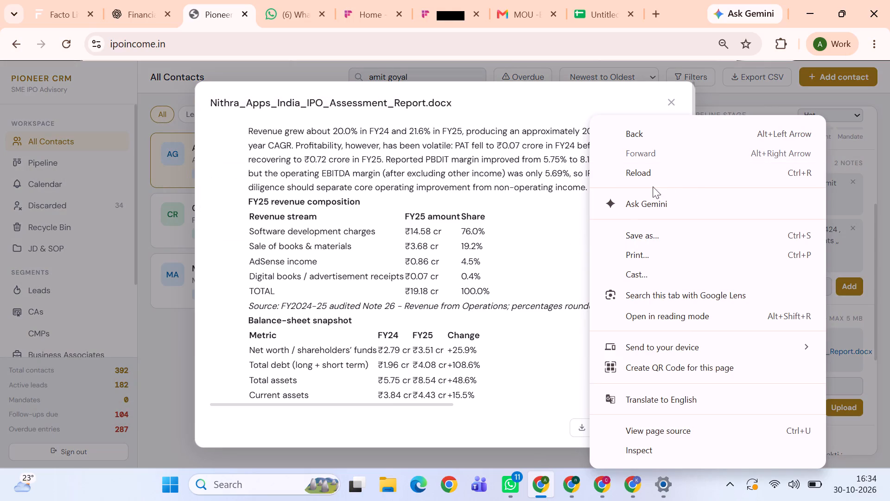
Close the preview of Nithra_Apps_India_IPO_Assessment_Report.docx.
left_click(527, 459)
left_click(674, 98)
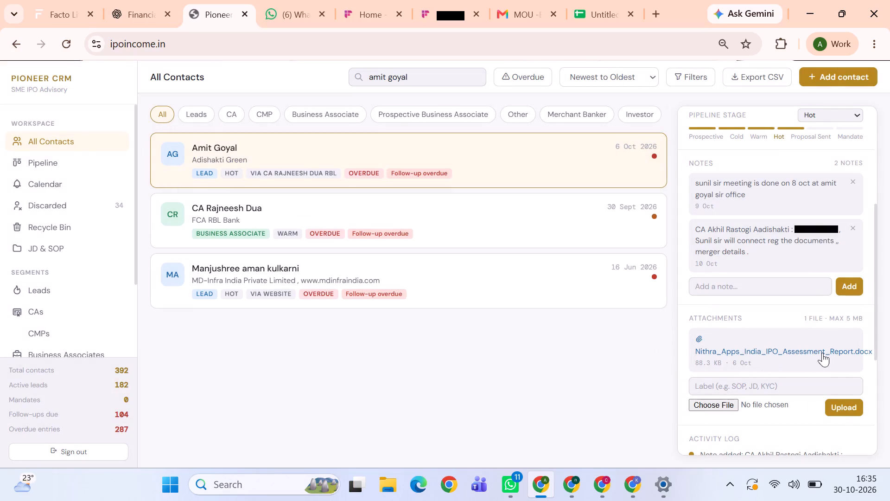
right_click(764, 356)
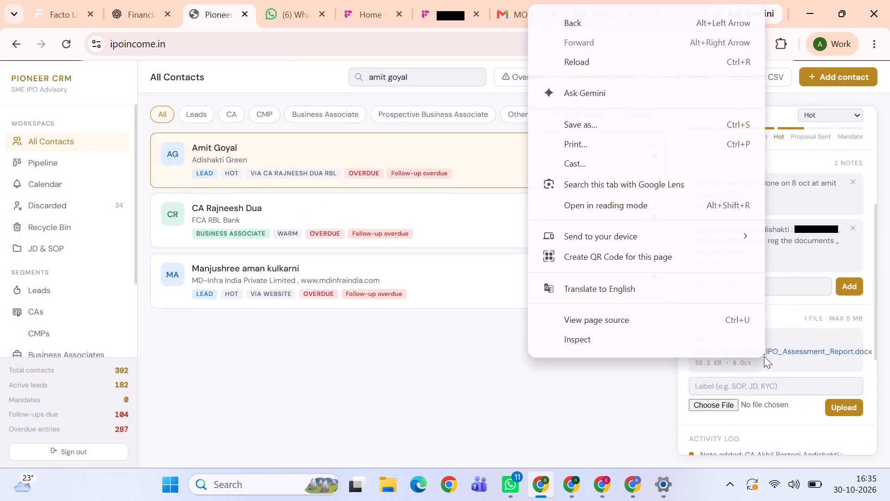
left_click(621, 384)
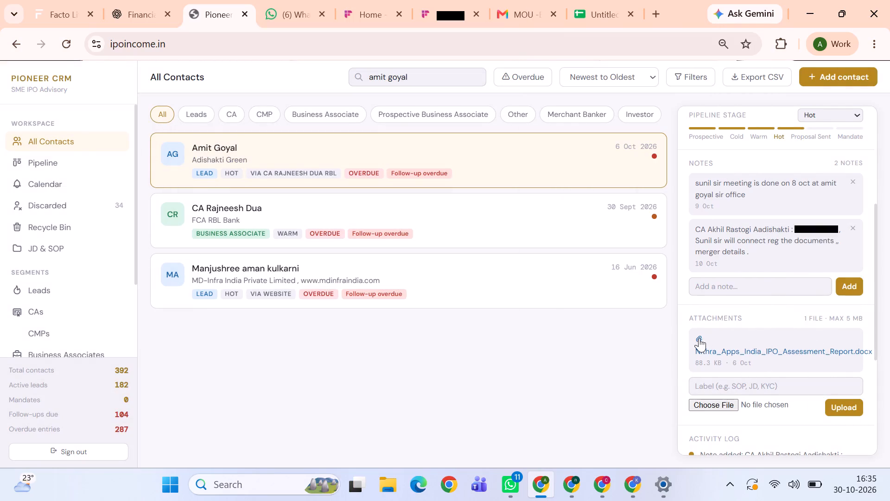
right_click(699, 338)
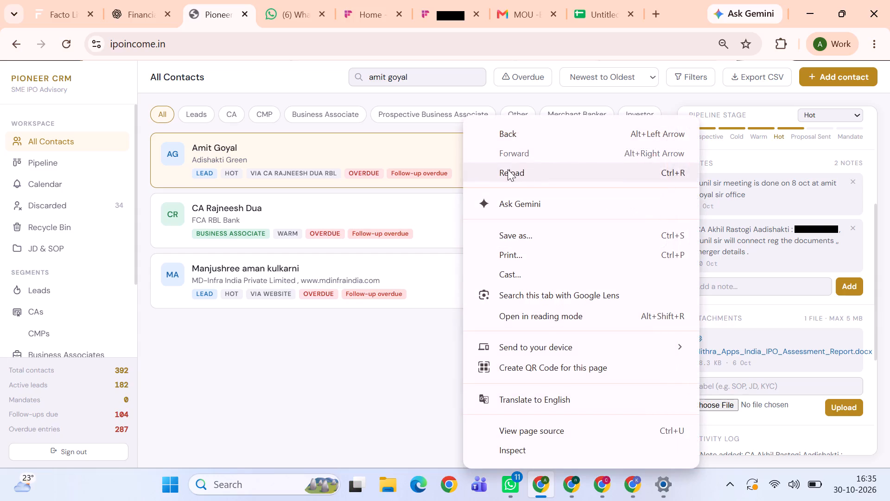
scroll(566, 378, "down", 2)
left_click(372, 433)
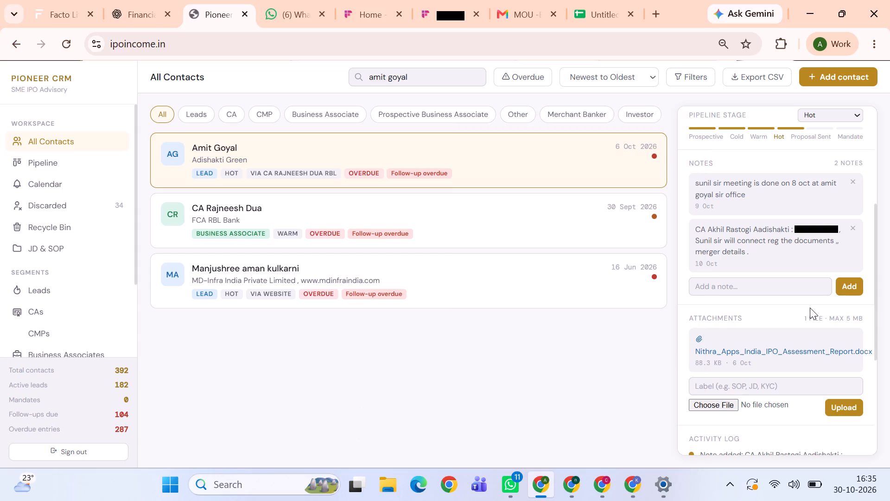
Search the contacts for rajneesh and open the FCA RBL Bank business associate's record to read its notes.
scroll(743, 243, "up", 1)
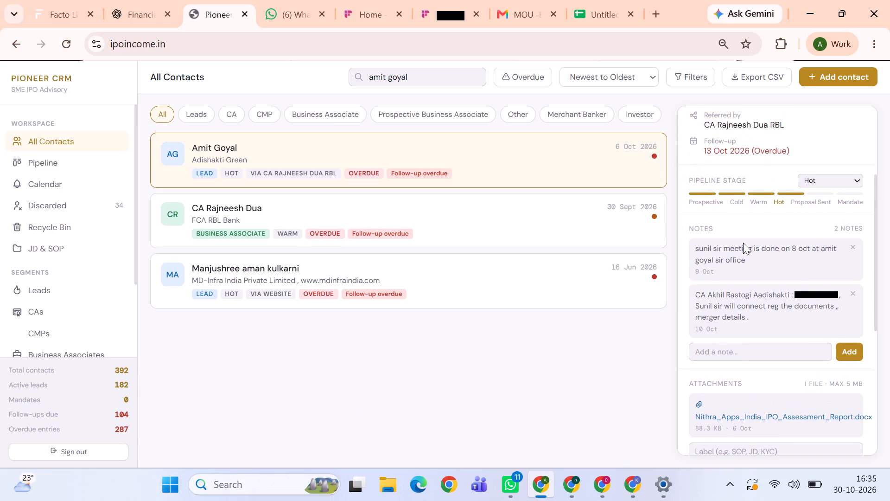
scroll(743, 243, "up", 1)
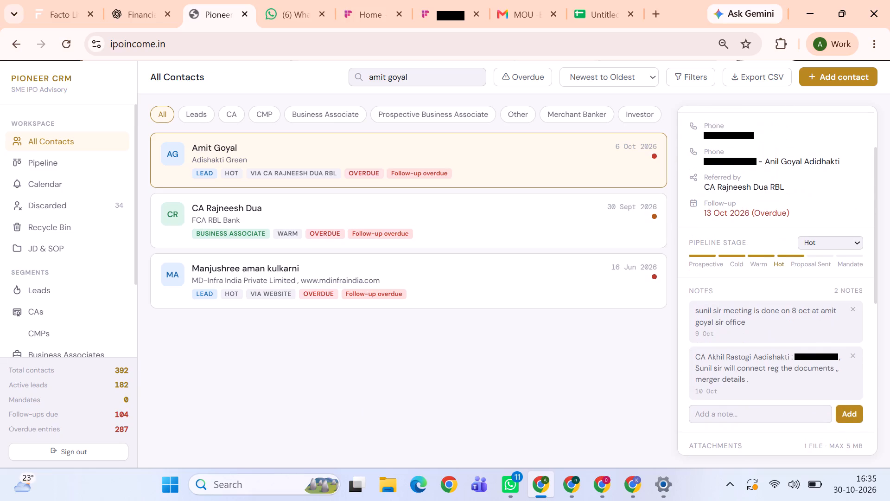
scroll(743, 243, "up", 1)
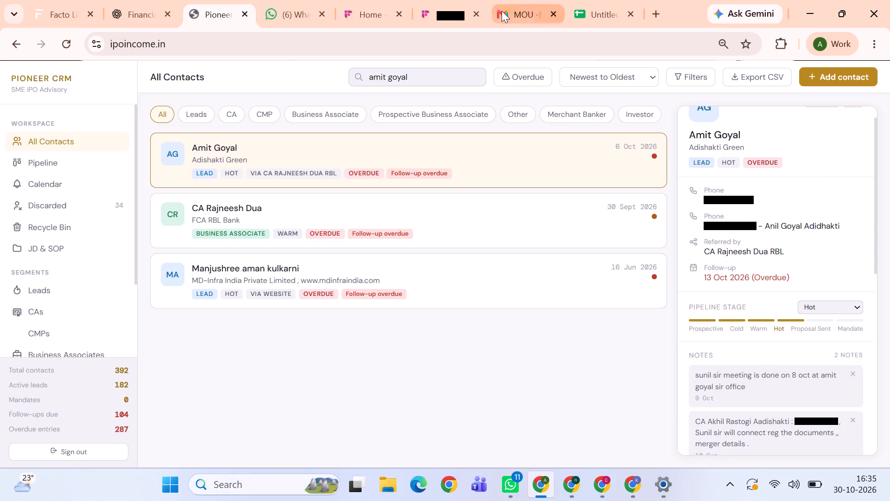
left_click(440, 81)
key("BackSpace")
key("BackSpace")
key("BackSpace")
key("BackSpace")
key("BackSpace")
key("BackSpace")
key("BackSpace")
key("BackSpace")
key("BackSpace")
key("BackSpace")
key("BackSpace")
key("BackSpace")
key("BackSpace")
key("BackSpace")
key("BackSpace")
key("BackSpace")
key("BackSpace")
key("BackSpace")
key("BackSpace")
key("BackSpace")
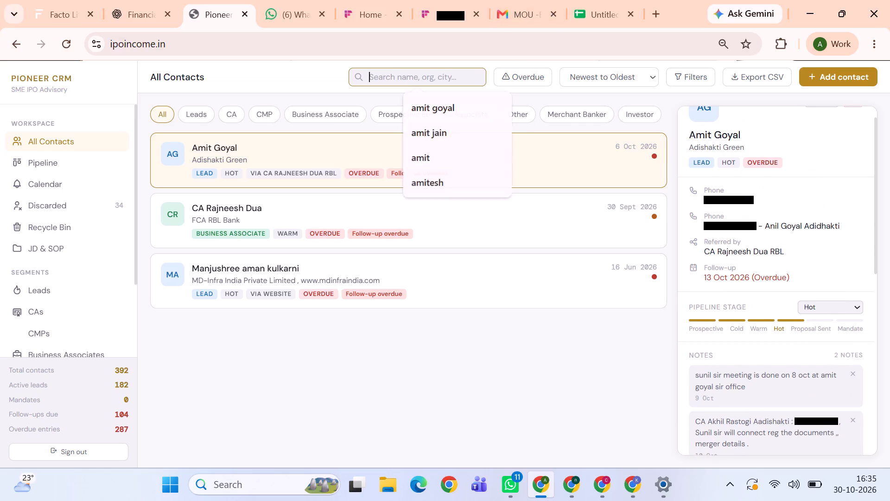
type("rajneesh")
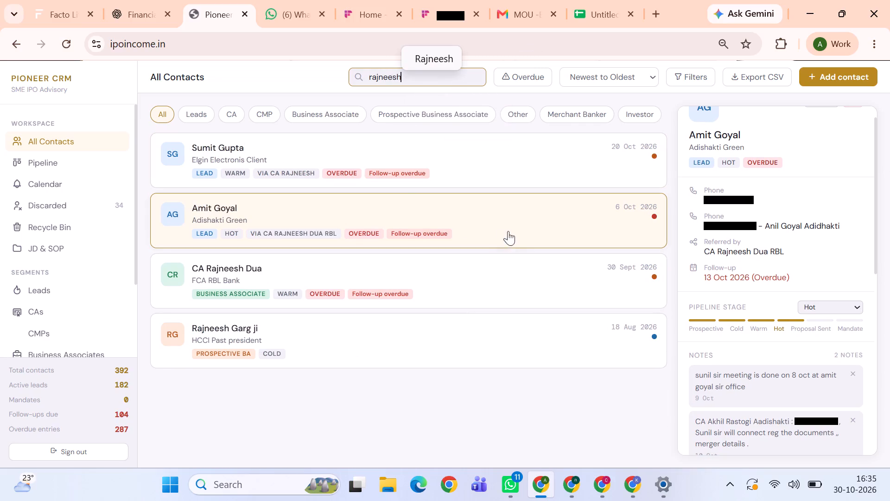
left_click(483, 271)
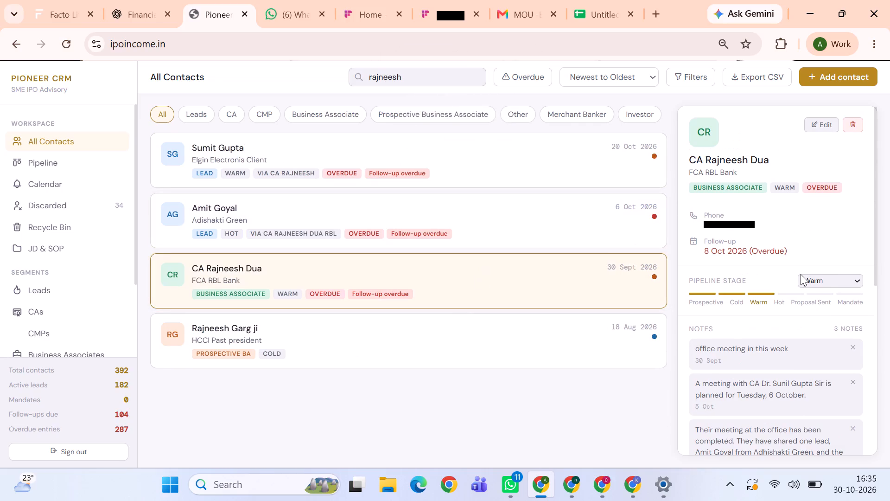
scroll(801, 274, "down", 1)
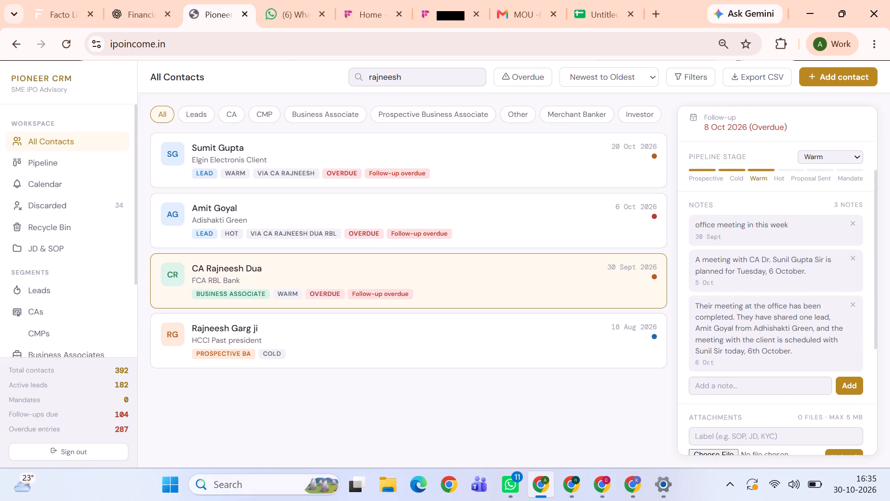
Open the Adishakti Green lead and examine its notes, attachments and activity log.
left_click(555, 227)
scroll(790, 272, "down", 3)
scroll(790, 272, "up", 1)
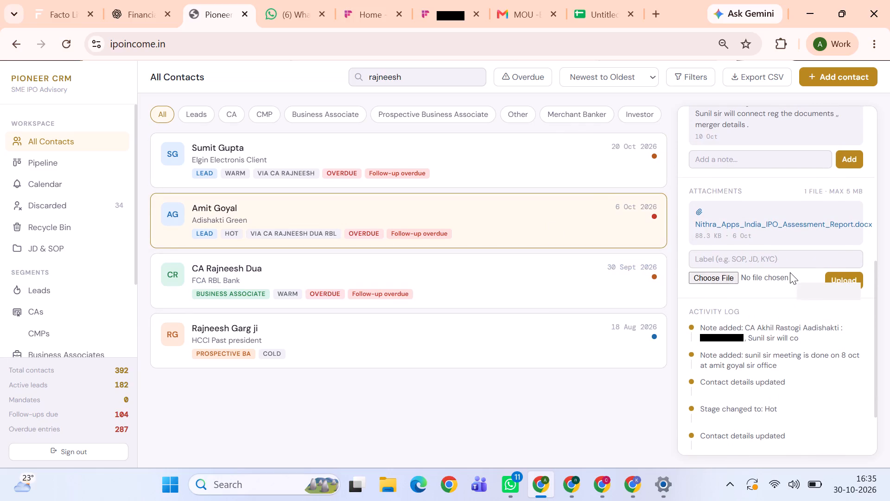
left_click_drag(874, 227, 838, 210)
scroll(788, 250, "down", 1)
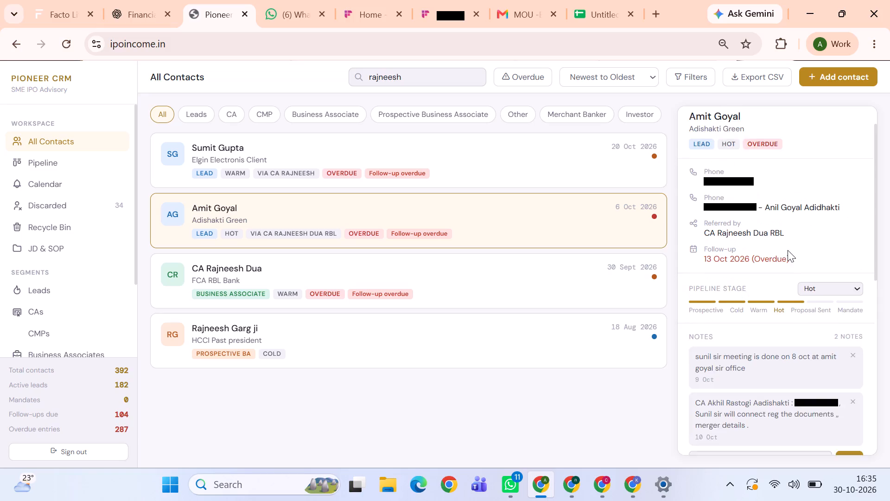
scroll(788, 250, "down", 1)
scroll(783, 338, "down", 1)
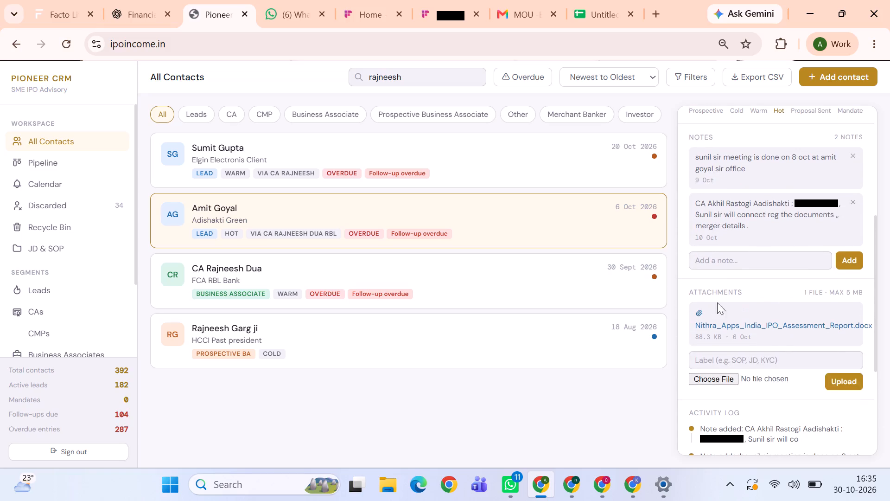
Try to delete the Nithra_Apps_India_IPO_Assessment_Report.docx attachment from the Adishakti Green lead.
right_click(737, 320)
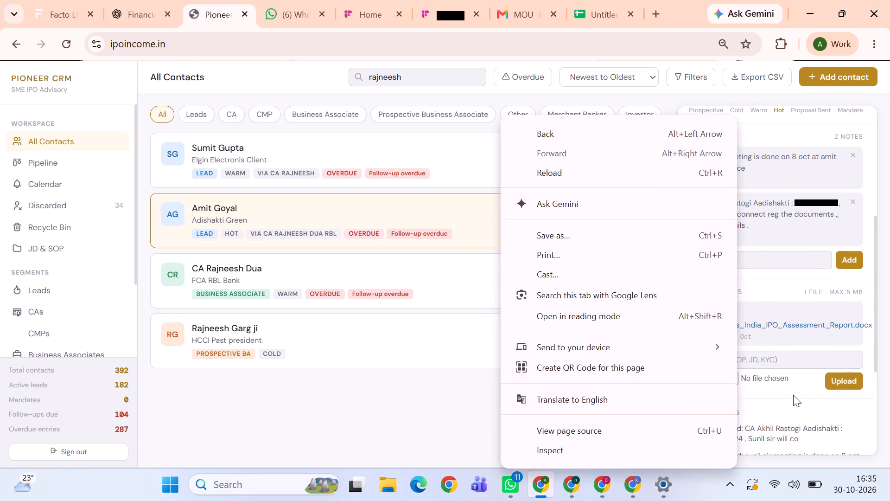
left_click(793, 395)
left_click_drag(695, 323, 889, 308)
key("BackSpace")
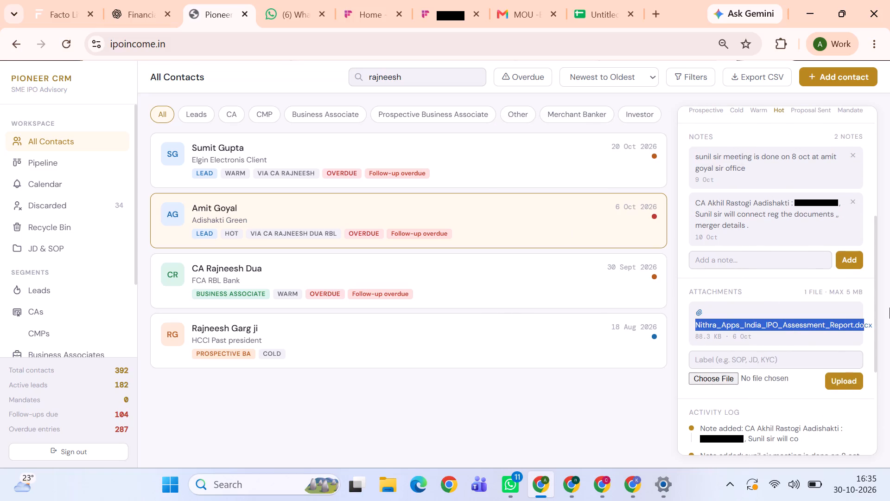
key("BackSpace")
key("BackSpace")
Preview the Nithra_Apps_India_IPO_Assessment_Report.docx attachment on the Adishakti Green lead, and close the preview.
left_click(702, 309)
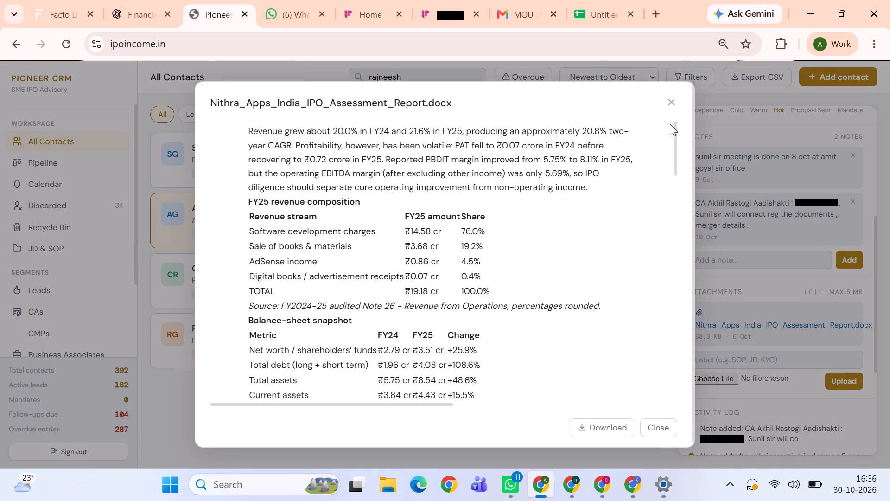
left_click(673, 99)
Search the contacts by name for the Nithra Apps Pvt Ltd lead and look through its notes and attachments.
left_click(443, 74)
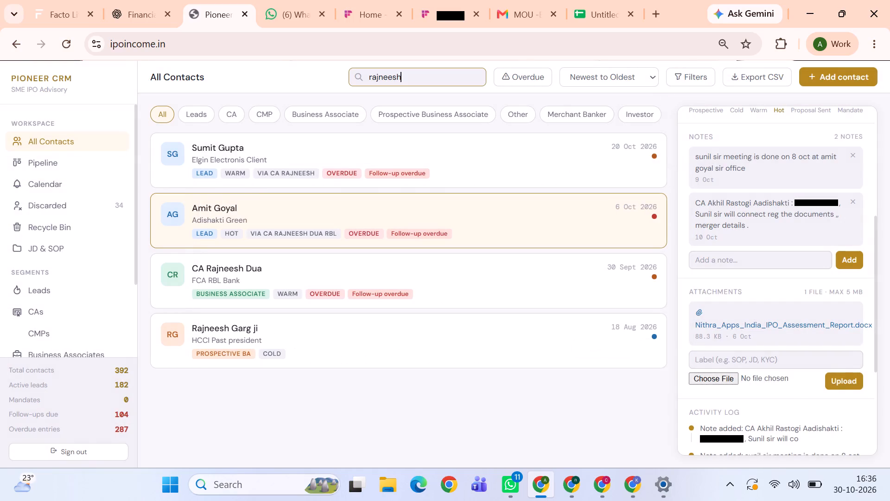
key("BackSpace")
key("BackSpace")
key("BackSpace")
key("BackSpace")
key("BackSpace")
key("BackSpace")
key("BackSpace")
key("BackSpace")
key("BackSpace")
key("BackSpace")
key("BackSpace")
key("BackSpace")
key("BackSpace")
key("BackSpace")
key("BackSpace")
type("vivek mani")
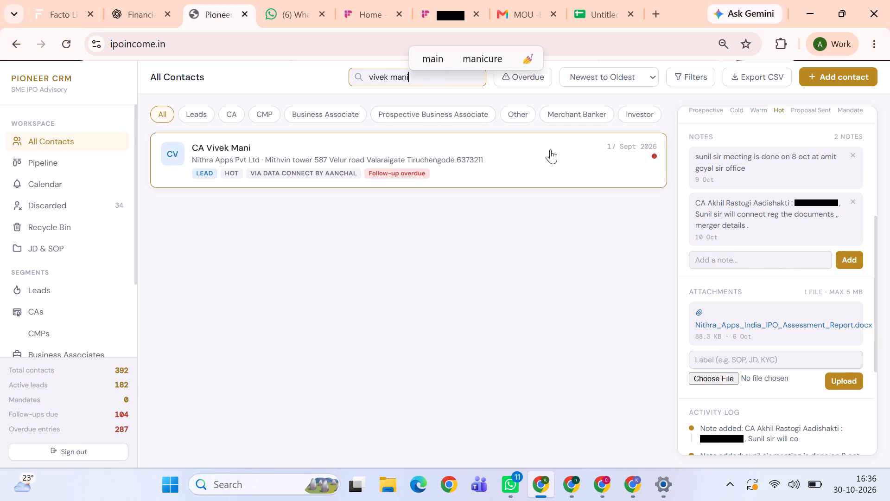
left_click(550, 149)
scroll(816, 240, "down", 6)
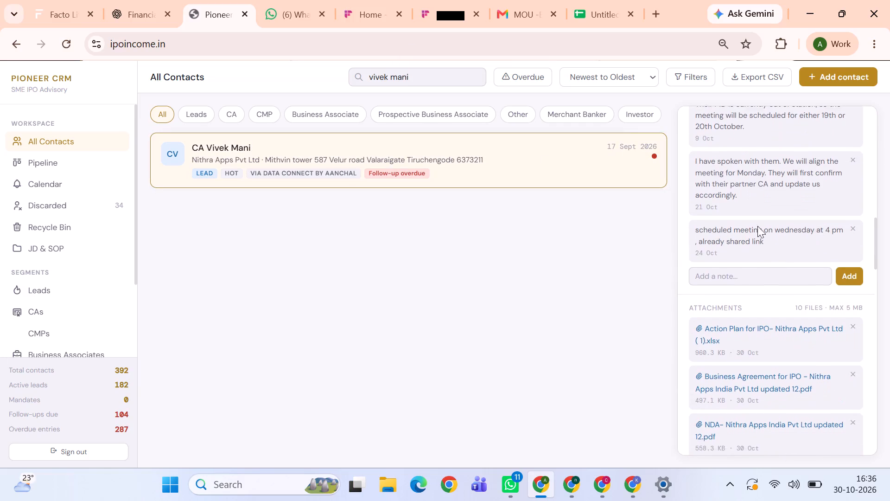
scroll(782, 284, "down", 1)
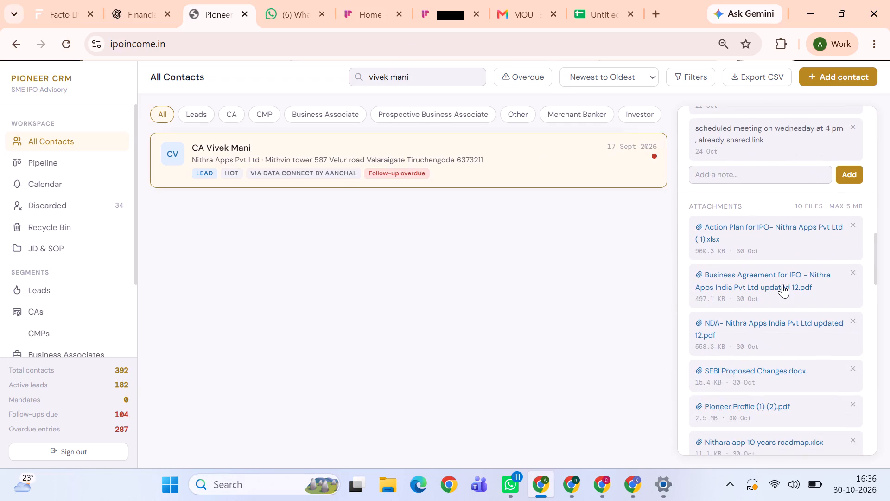
scroll(782, 284, "down", 3)
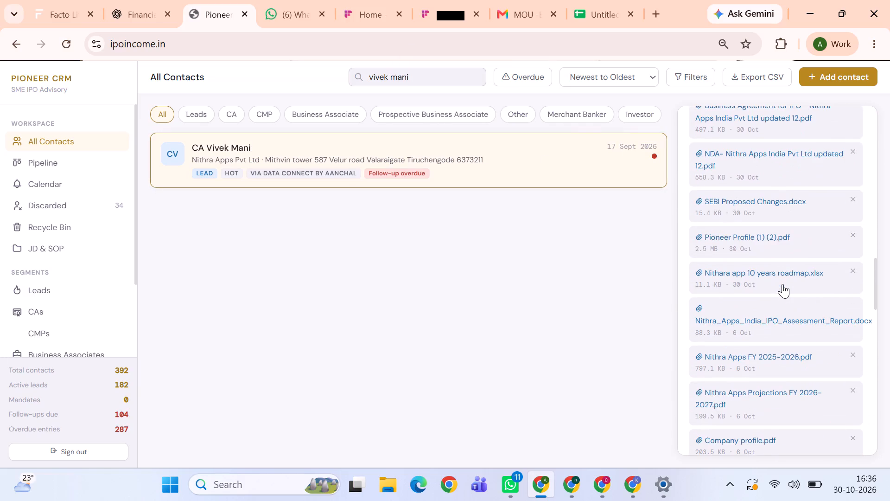
Search the contacts by name for the Adishakti Green lead and view it and the FCA RBL Bank associate's record.
left_click(468, 80)
key("BackSpace")
key("BackSpace")
key("BackSpace")
key("BackSpace")
key("BackSpace")
key("BackSpace")
key("BackSpace")
key("BackSpace")
key("BackSpace")
key("BackSpace")
key("BackSpace")
key("BackSpace")
key("BackSpace")
key("BackSpace")
key("BackSpace")
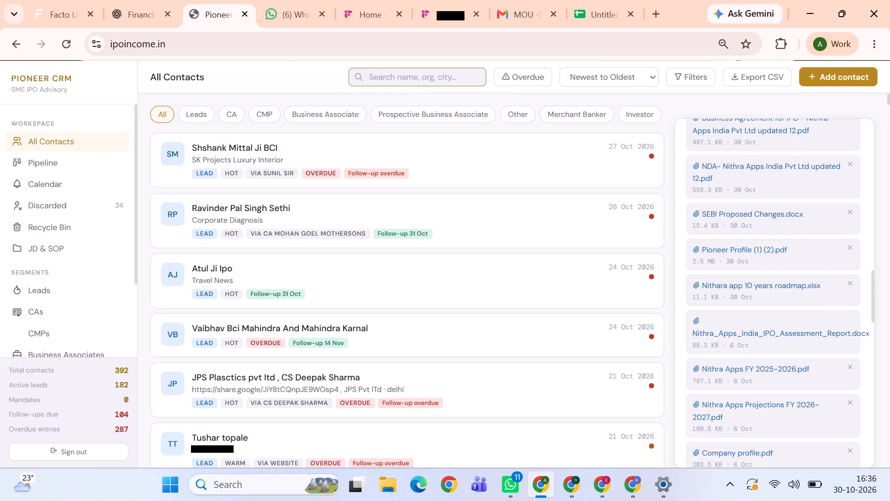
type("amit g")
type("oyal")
left_click(543, 153)
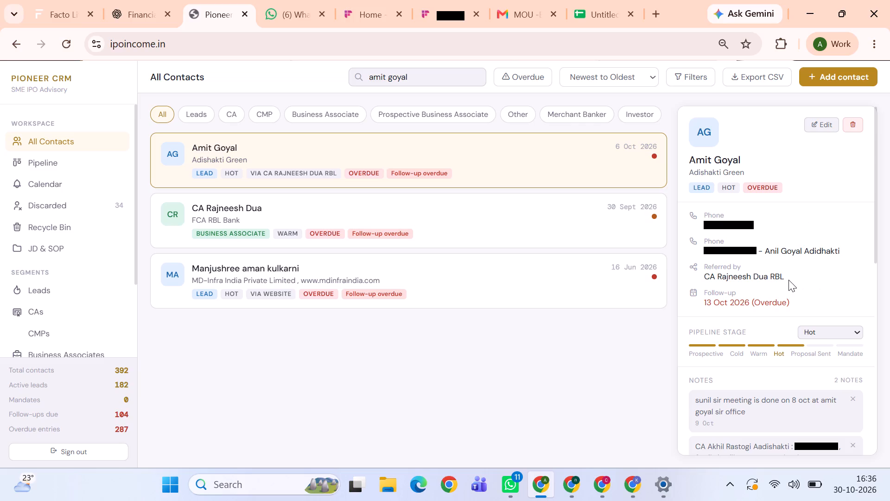
left_click(533, 219)
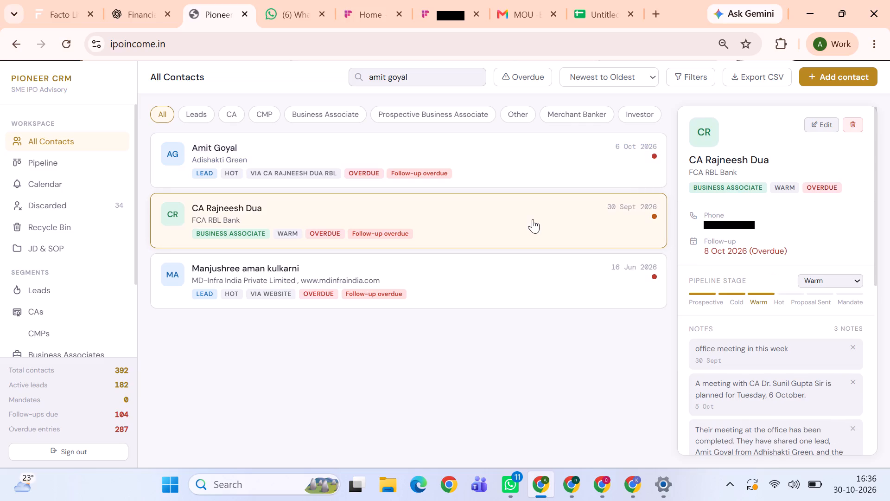
Search the contacts for rajneesh and open the Elgin Electronis Client lead's record.
left_click(423, 78)
key("BackSpace")
key("BackSpace")
key("BackSpace")
key("BackSpace")
key("BackSpace")
key("BackSpace")
key("BackSpace")
key("BackSpace")
key("BackSpace")
key("BackSpace")
key("BackSpace")
key("BackSpace")
key("BackSpace")
key("BackSpace")
key("BackSpace")
key("BackSpace")
key("BackSpace")
key("BackSpace")
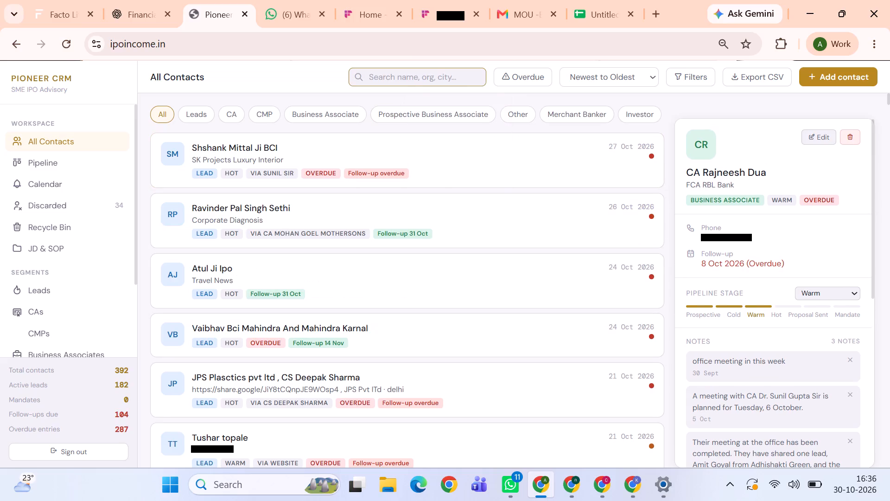
left_click(437, 79)
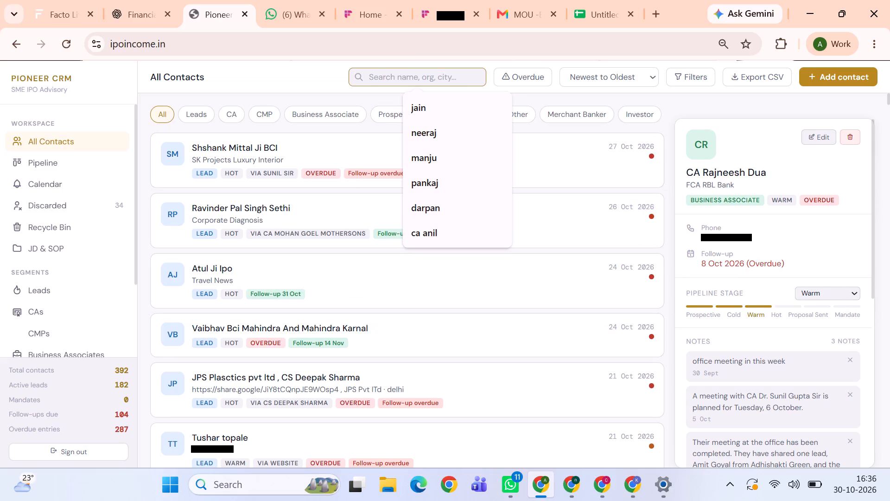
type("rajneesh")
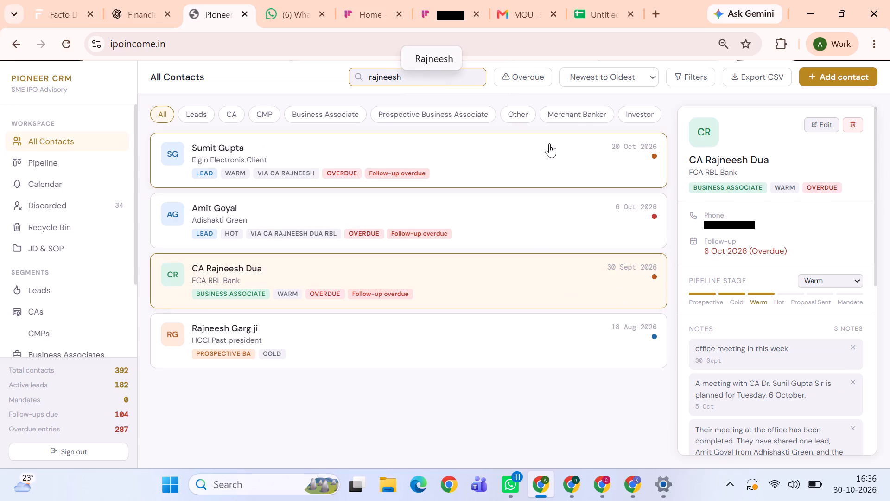
left_click(546, 159)
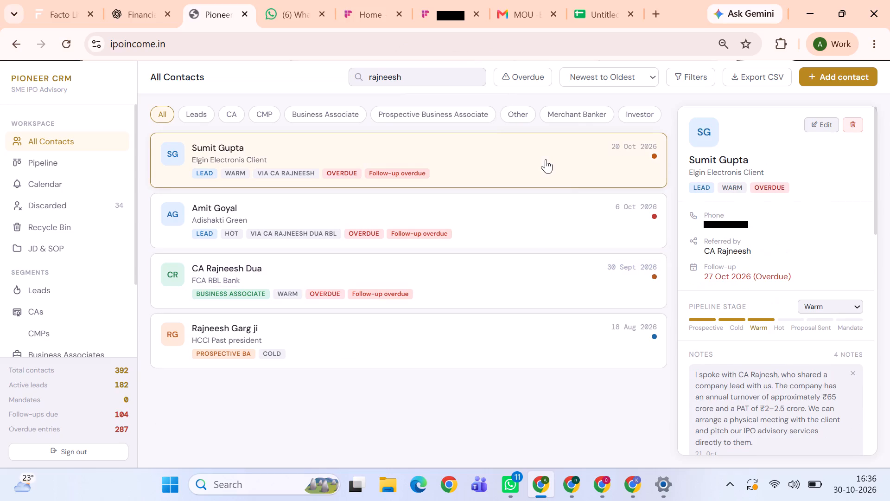
left_click(536, 216)
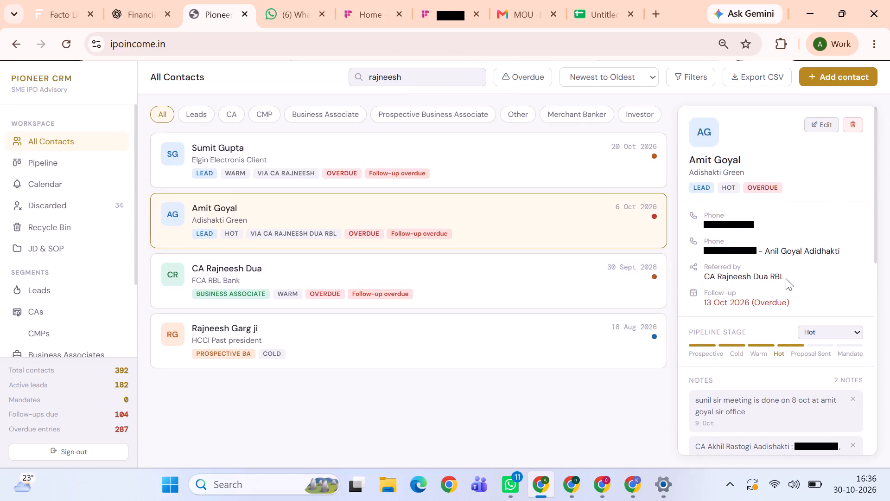
scroll(786, 278, "down", 1)
scroll(739, 231, "down", 1)
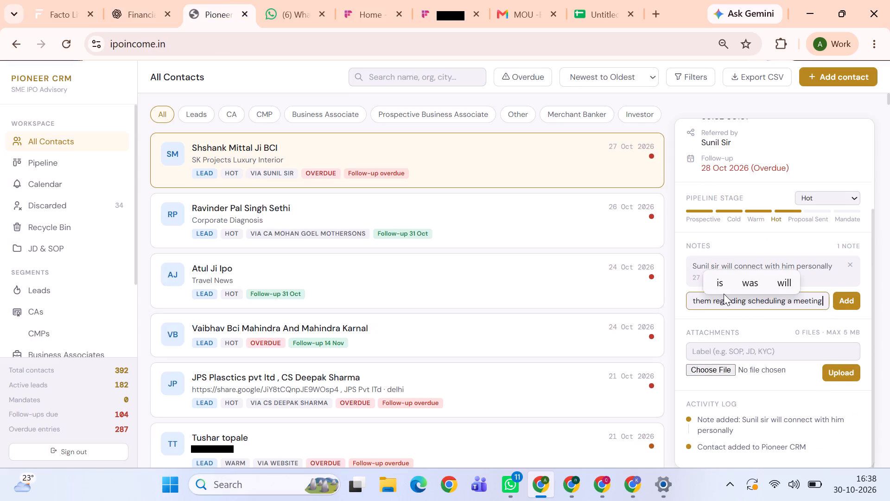
Append ", sunil sir connect with shasjahnk on 30 oct over msg on sunil sir whatsapp" to the note text and add the note.
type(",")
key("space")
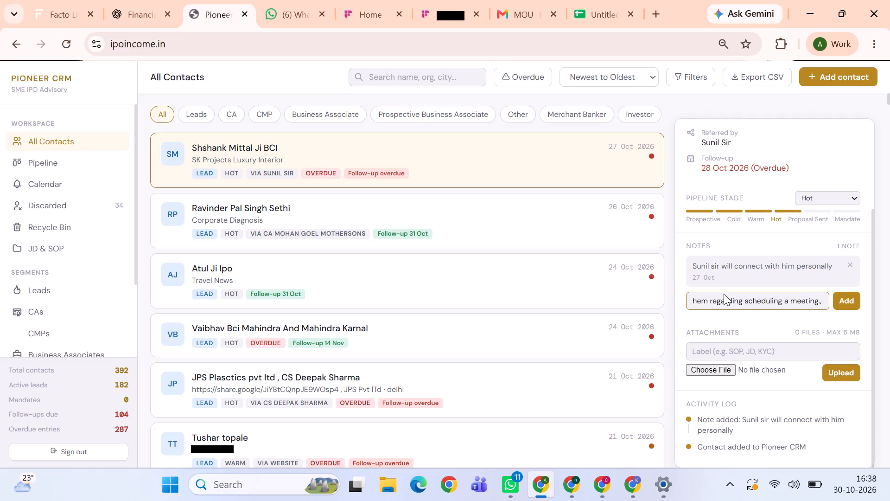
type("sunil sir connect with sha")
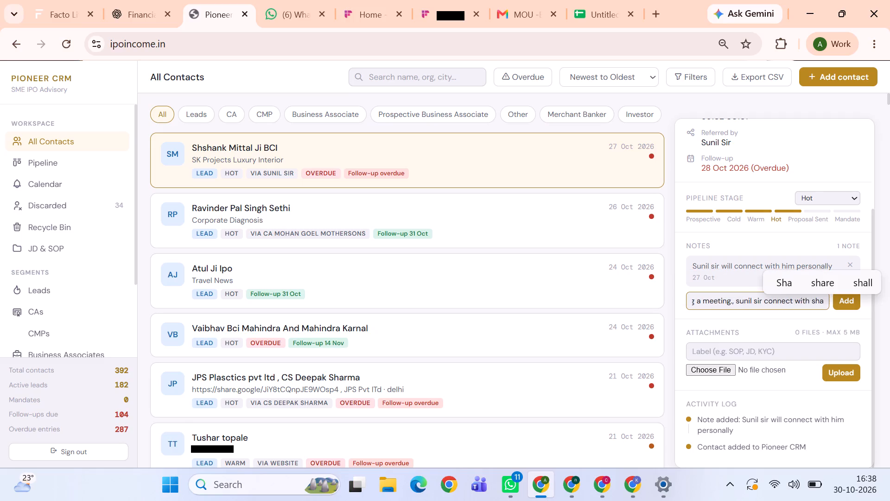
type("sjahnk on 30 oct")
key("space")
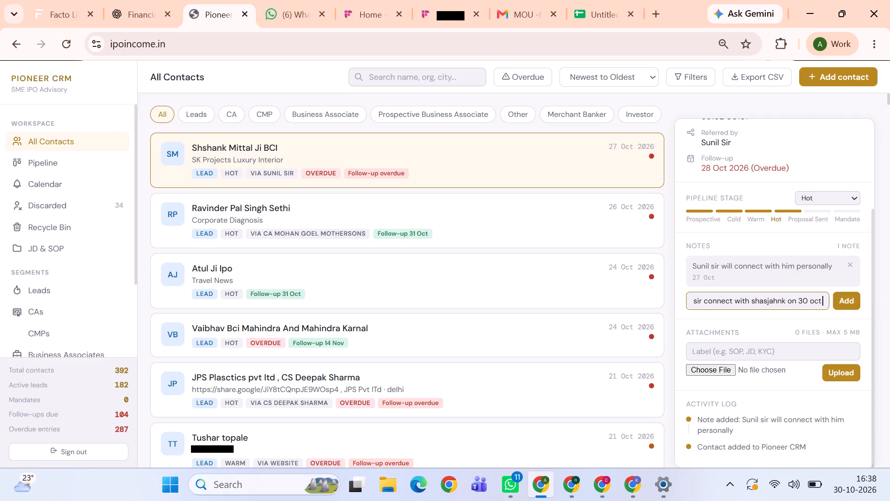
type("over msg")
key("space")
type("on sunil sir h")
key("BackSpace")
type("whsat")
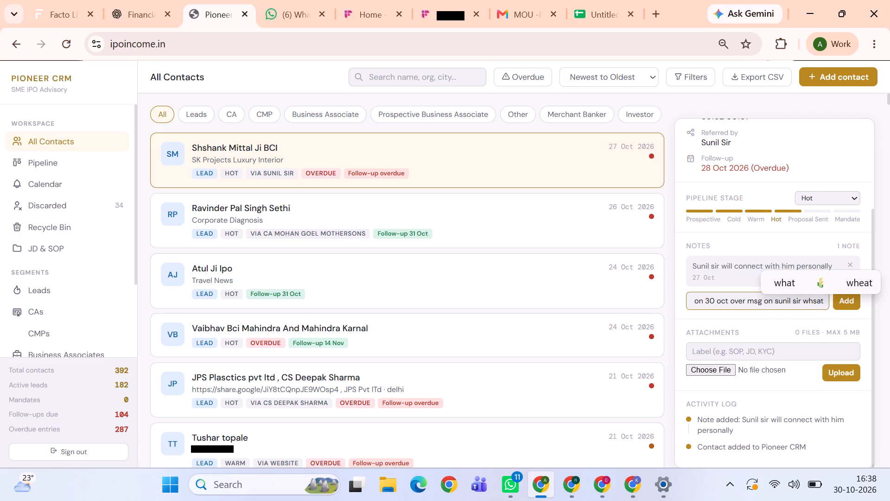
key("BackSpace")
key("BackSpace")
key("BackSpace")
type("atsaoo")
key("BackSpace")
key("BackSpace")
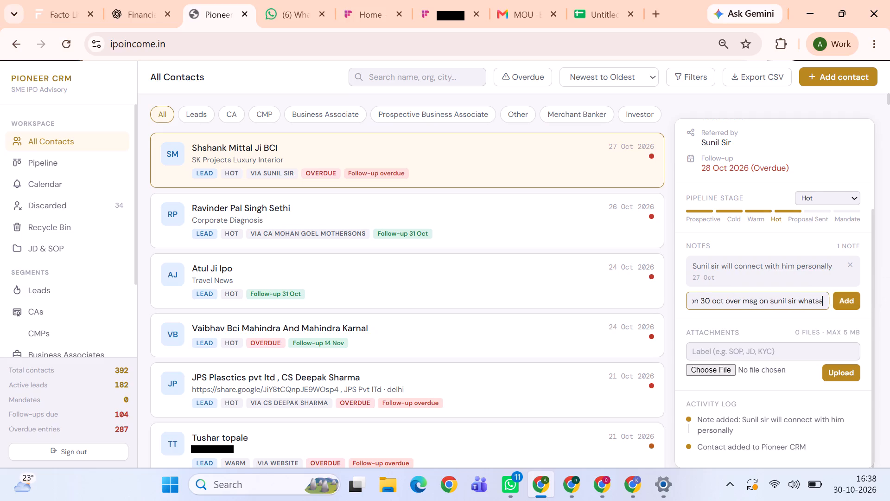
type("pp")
left_click(768, 325)
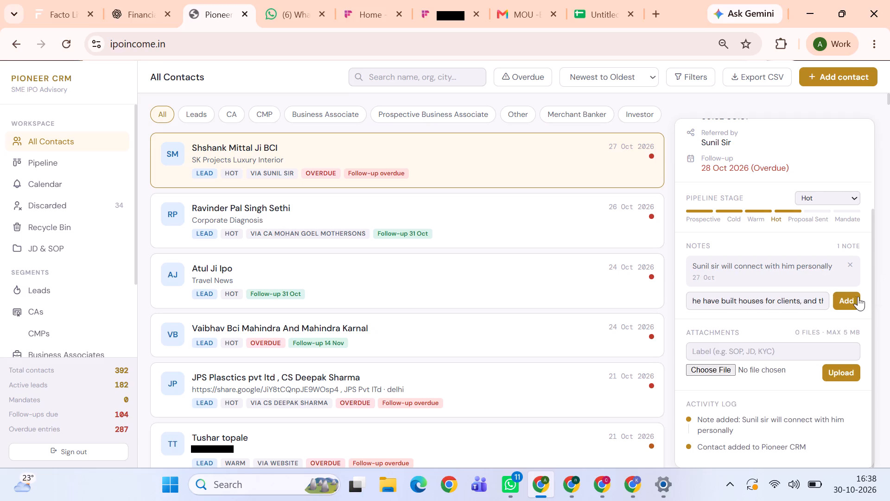
left_click(843, 294)
scroll(764, 249, "up", 2)
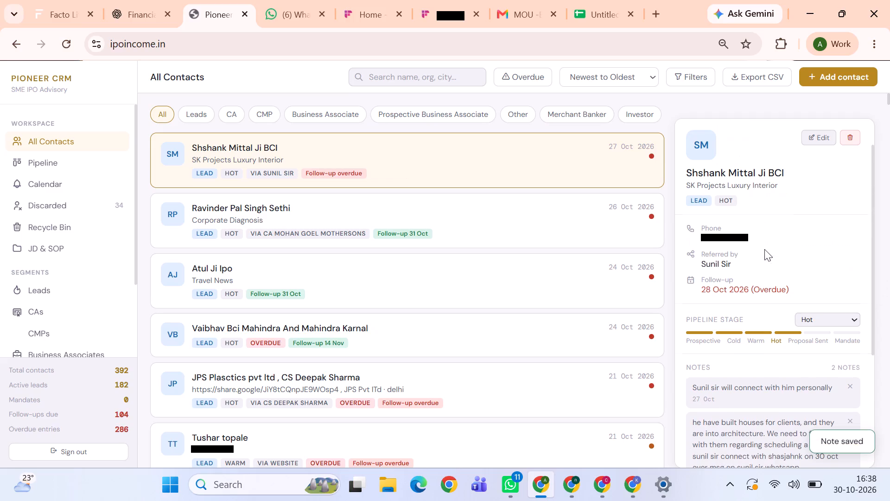
scroll(764, 249, "up", 1)
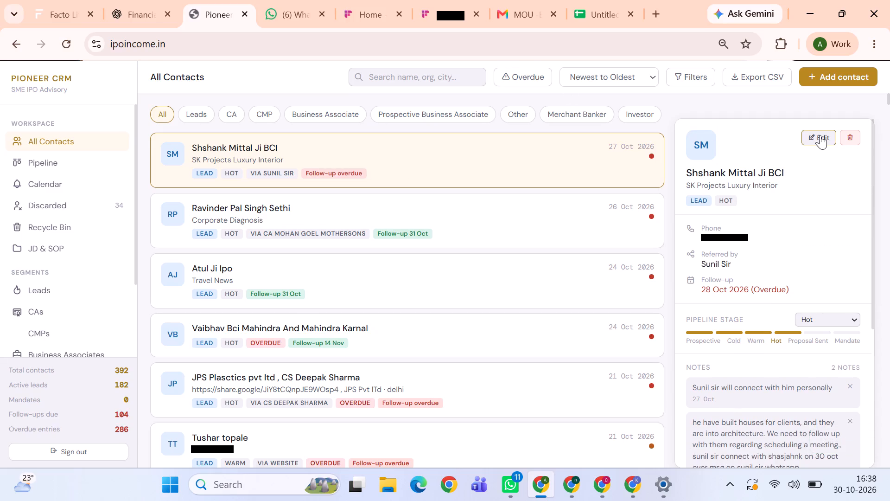
Set the SK Projects Luxury Interior lead's follow-up date to 31 October 2026 and update the contact.
left_click(820, 135)
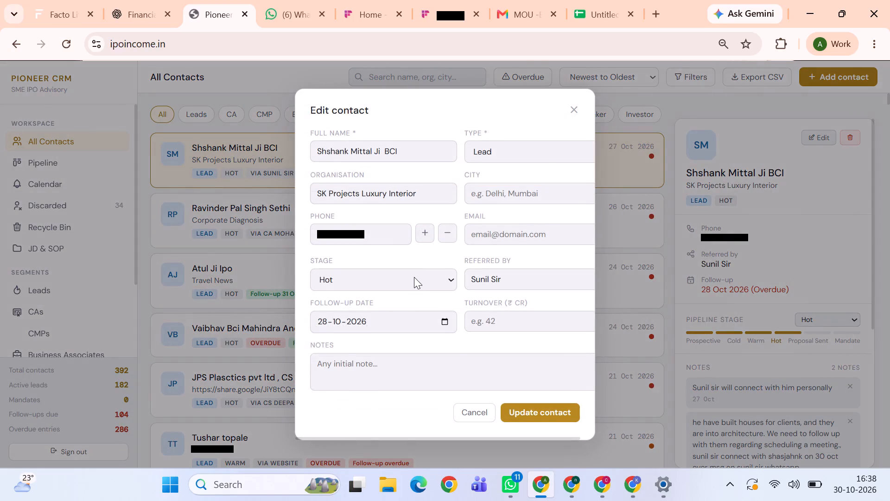
left_click(414, 277)
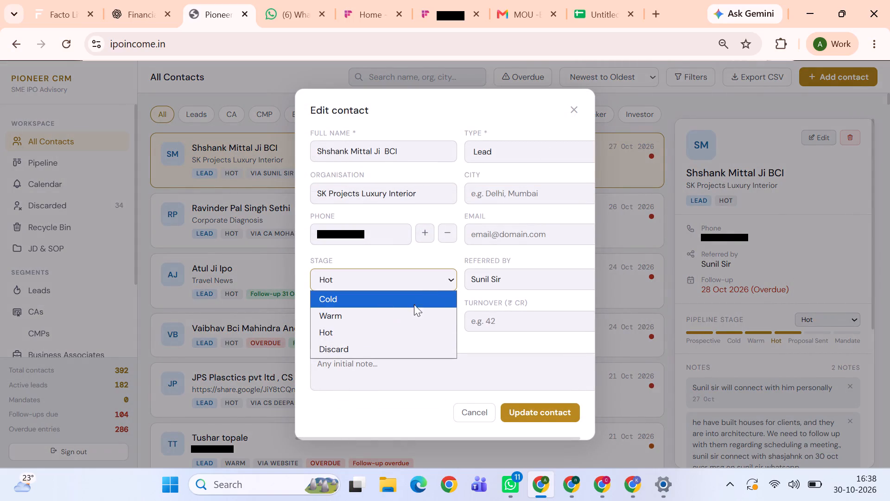
left_click(539, 341)
left_click(424, 322)
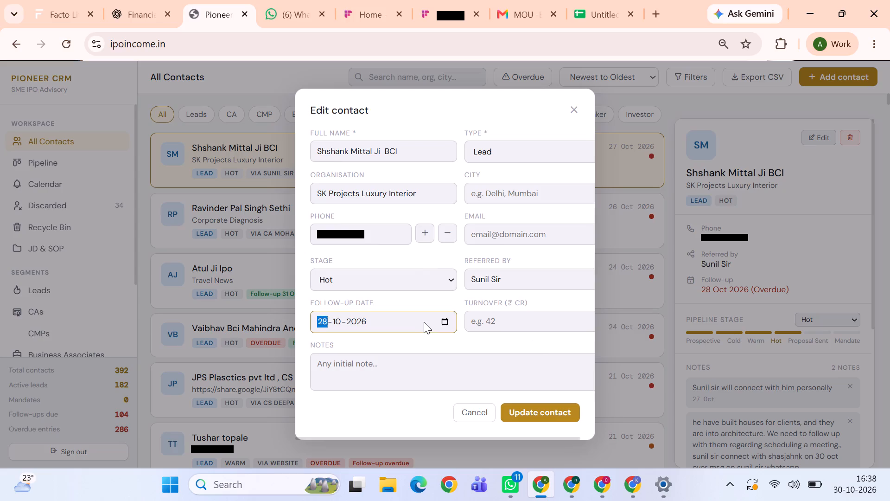
left_click(442, 319)
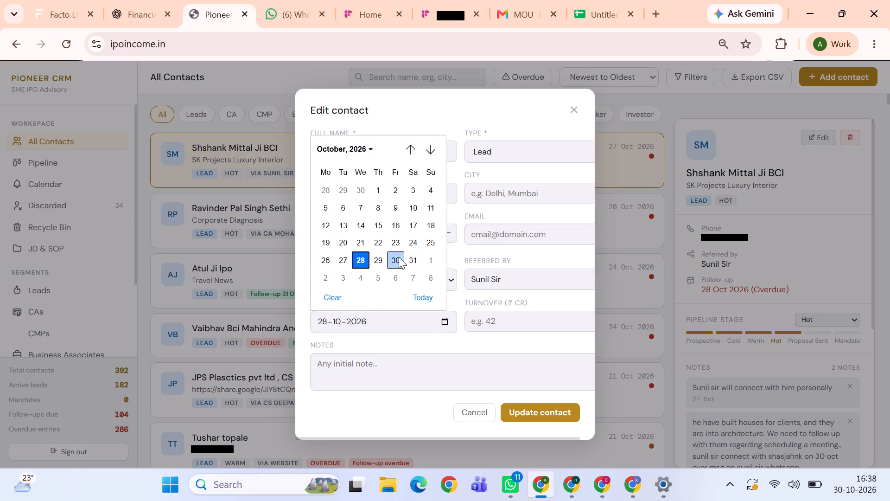
left_click(398, 257)
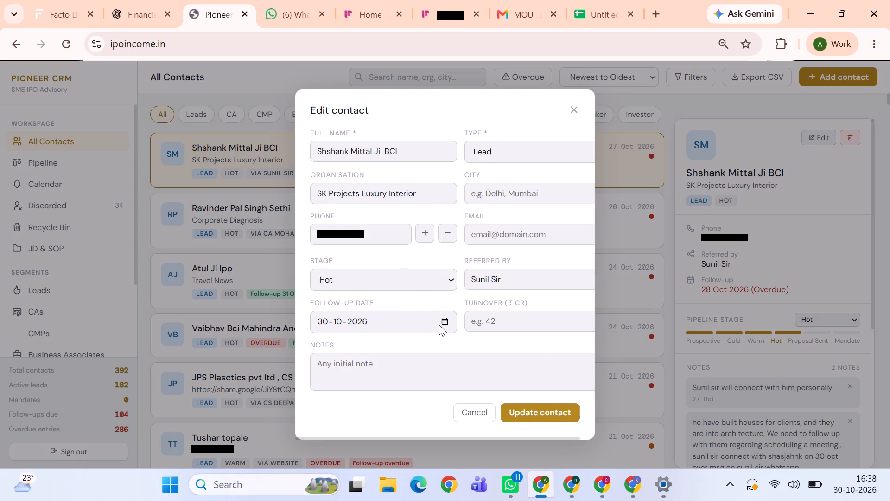
left_click(445, 319)
left_click(415, 254)
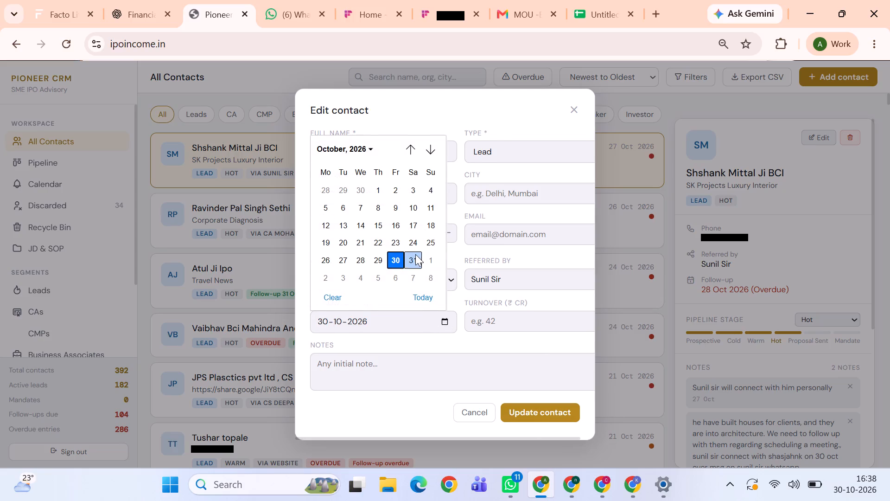
left_click(534, 406)
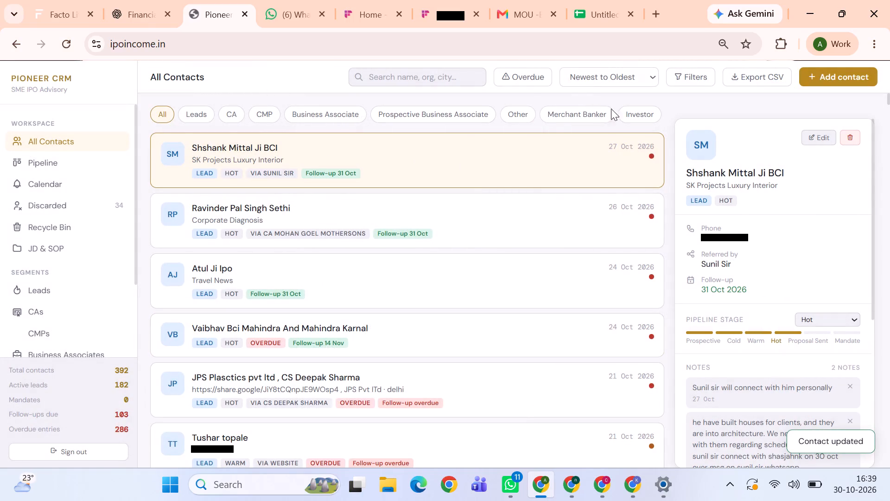
Filter the contacts list to show only Leads with the stage Hot.
left_click(678, 72)
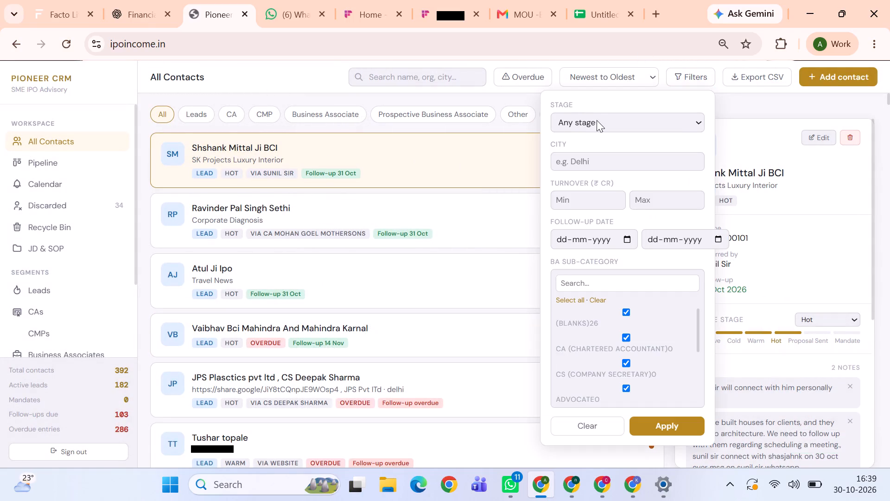
left_click(597, 120)
left_click(575, 211)
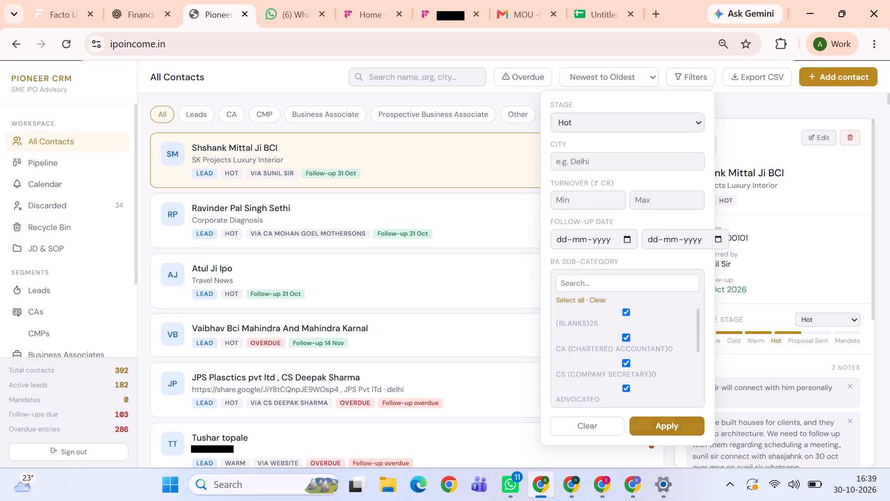
left_click(201, 106)
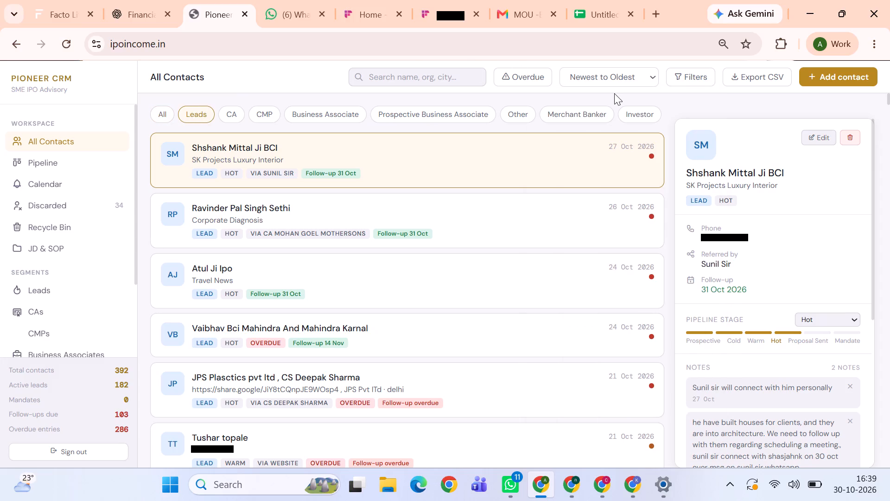
left_click(692, 77)
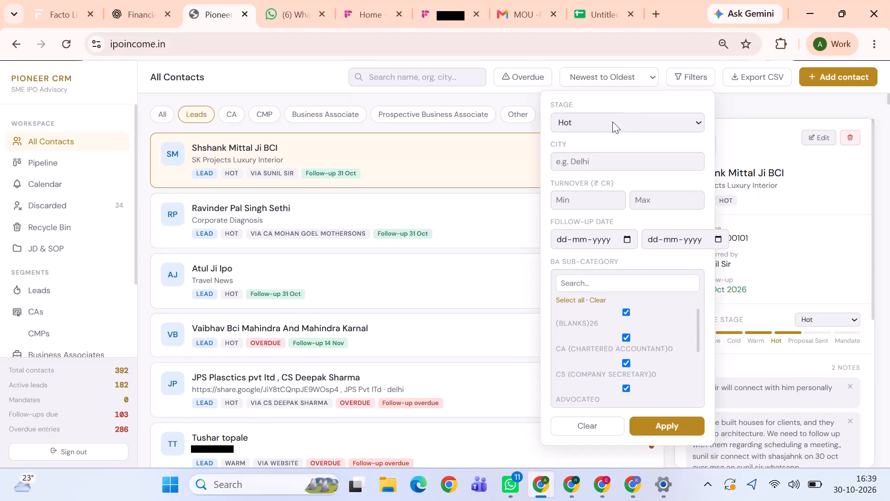
left_click(667, 424)
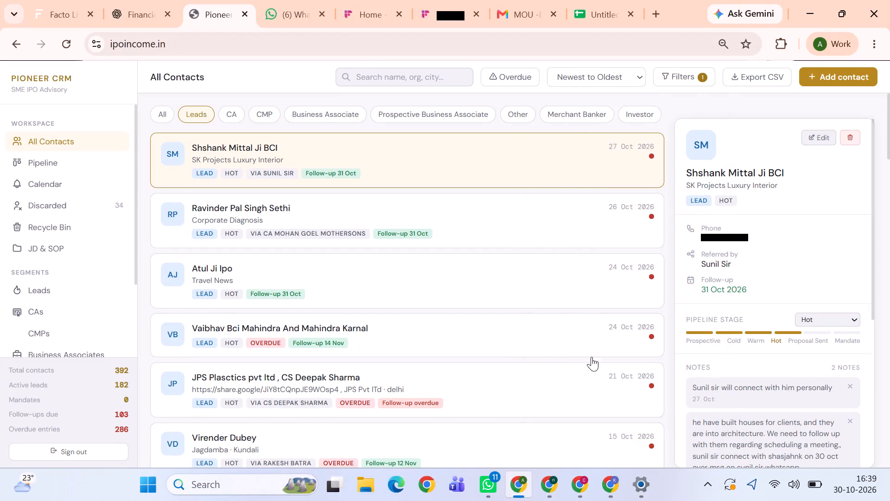
scroll(534, 366, "down", 18)
scroll(534, 366, "up", 4)
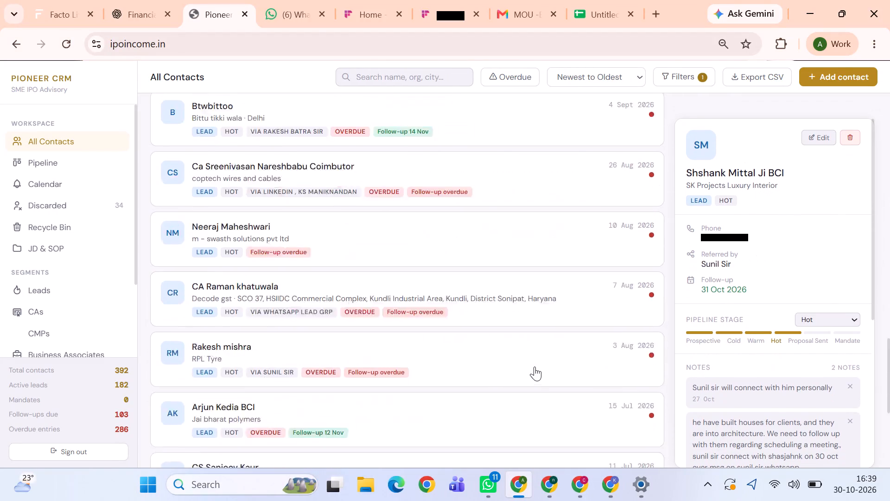
scroll(534, 366, "up", 8)
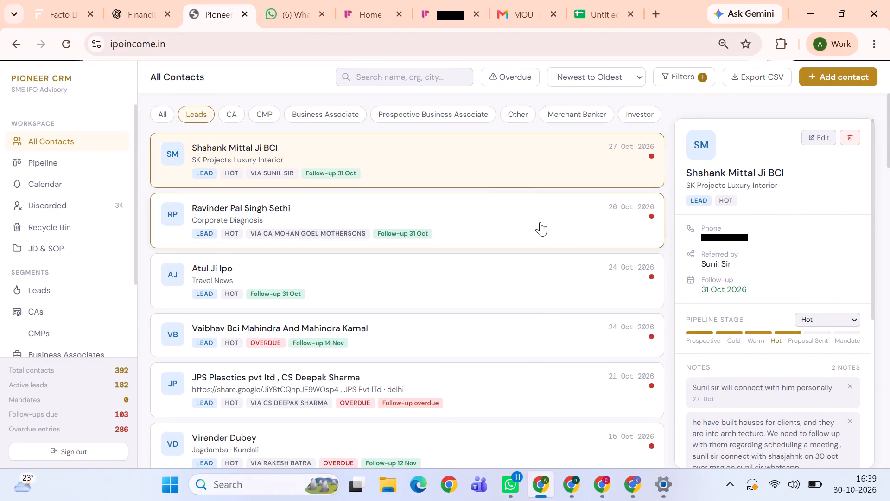
Open the Corporate Diagnosis lead and examine its notes, attachments and follow-up date.
left_click(540, 222)
scroll(758, 275, "down", 3)
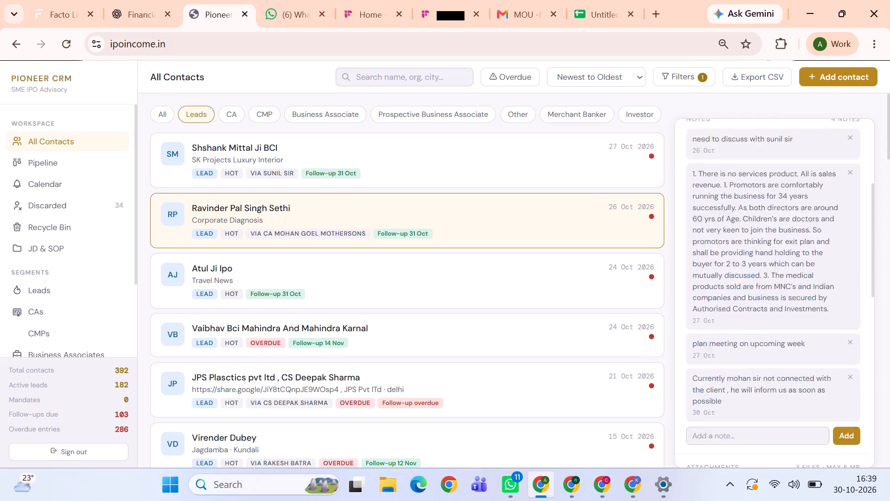
scroll(758, 275, "down", 1)
scroll(758, 275, "up", 3)
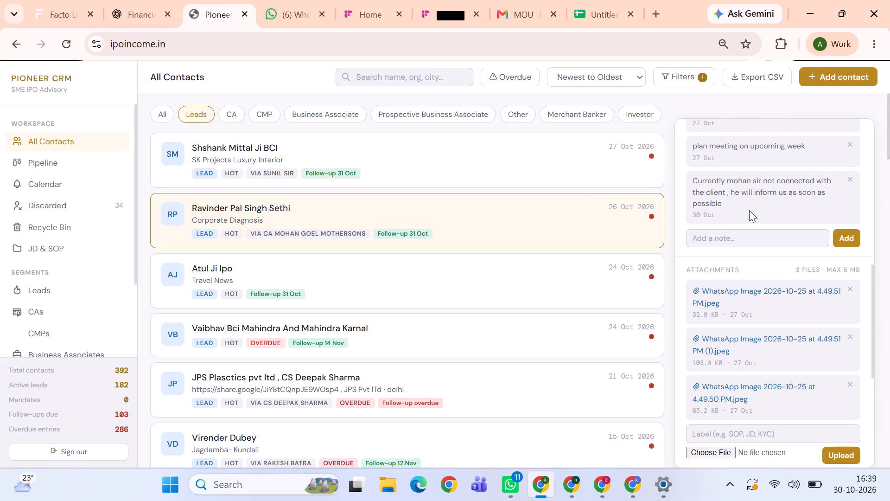
scroll(749, 210, "up", 4)
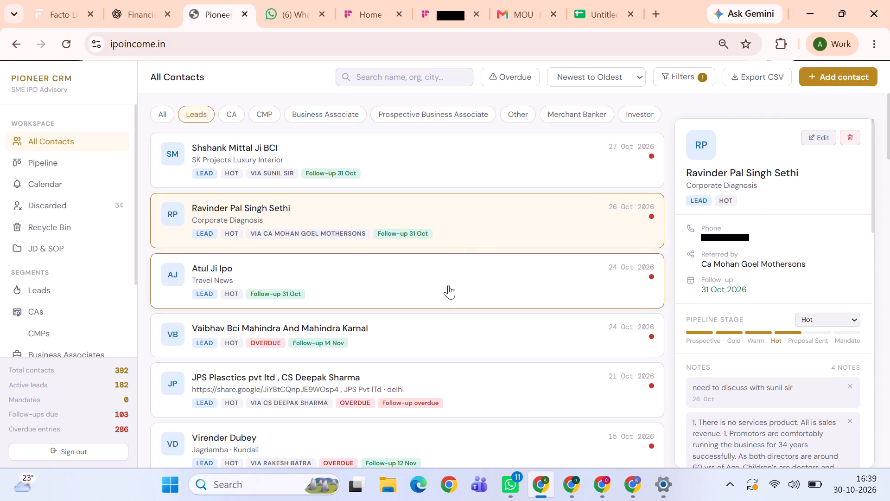
Open the Travel News lead and start a note: "sunil sir will connect with atul ji reg current projection s, he share as soon as possible ,".
left_click(448, 285)
scroll(708, 343, "down", 3)
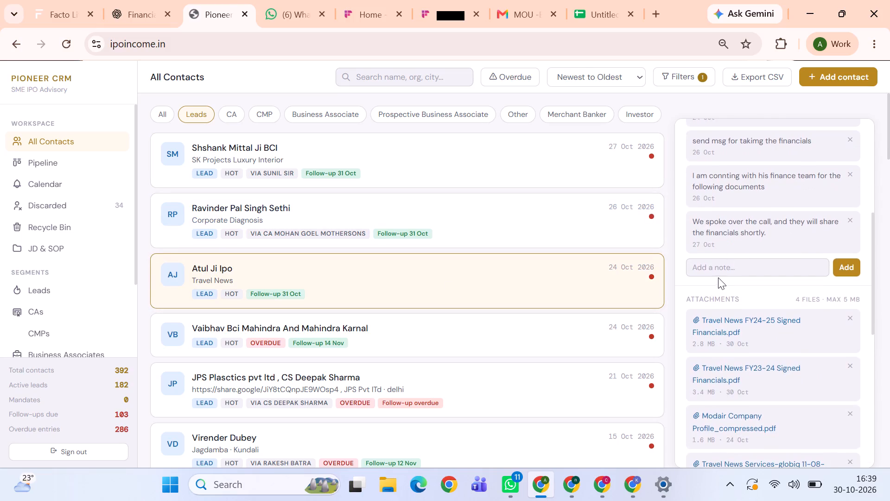
left_click(719, 269)
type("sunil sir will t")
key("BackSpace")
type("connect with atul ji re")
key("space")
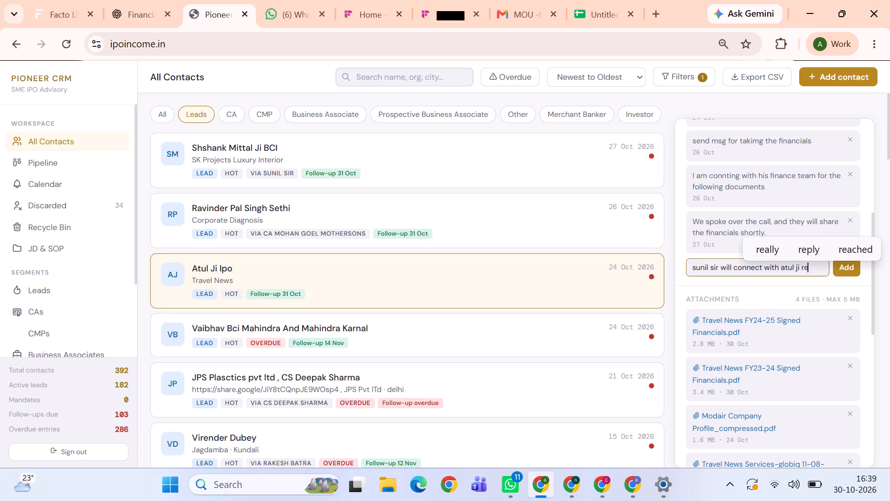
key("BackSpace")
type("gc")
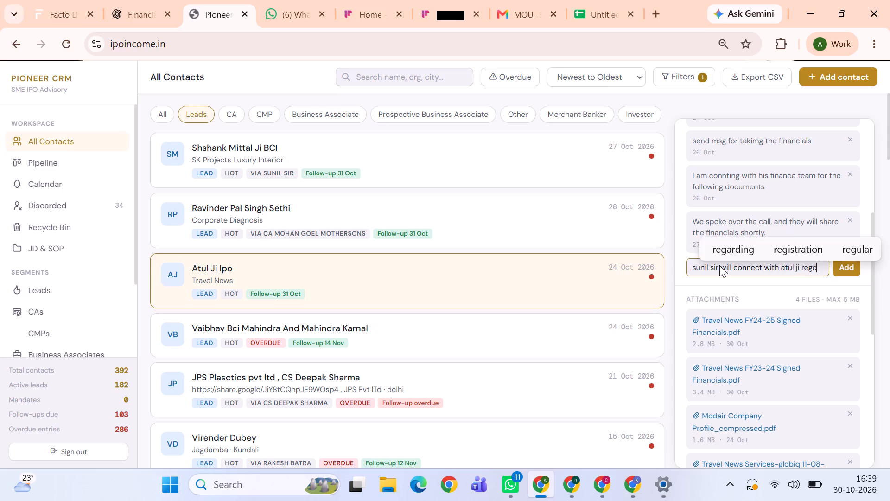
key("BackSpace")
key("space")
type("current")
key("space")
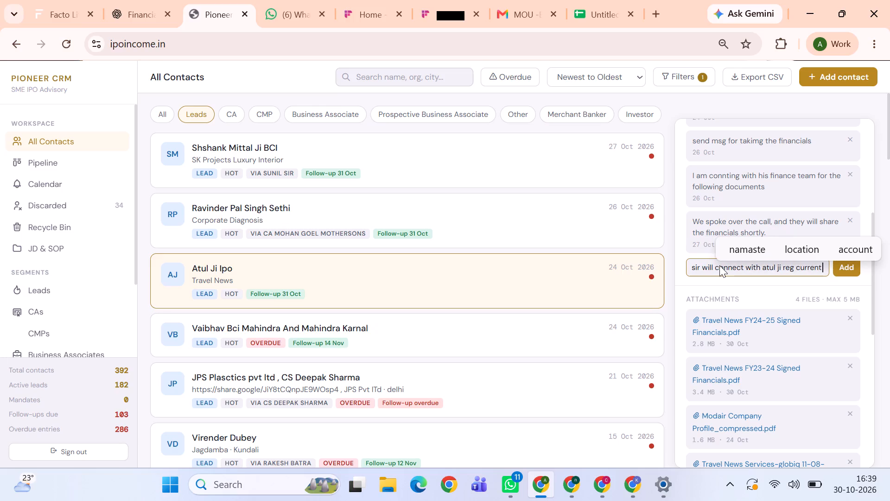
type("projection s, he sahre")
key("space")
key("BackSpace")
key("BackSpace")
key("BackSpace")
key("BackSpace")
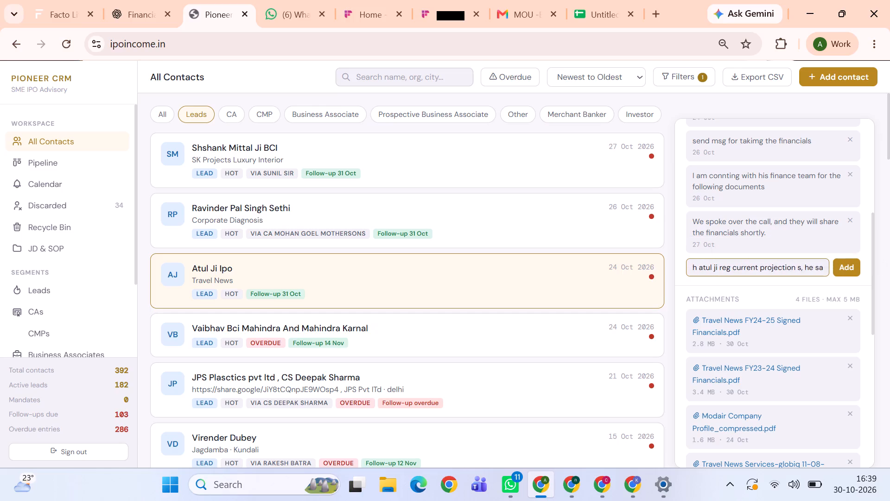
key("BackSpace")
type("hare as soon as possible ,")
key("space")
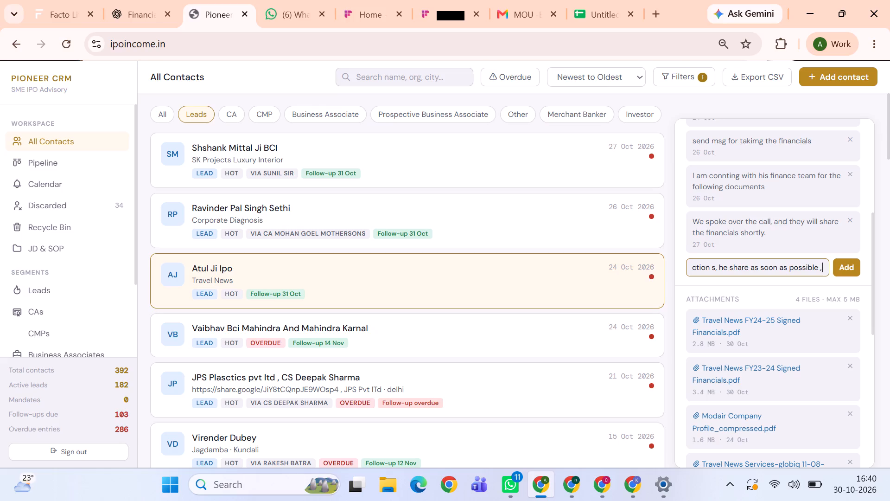
Append "need to sceduled meeting on monday or tuesday at cp" to the Travel News lead's note text.
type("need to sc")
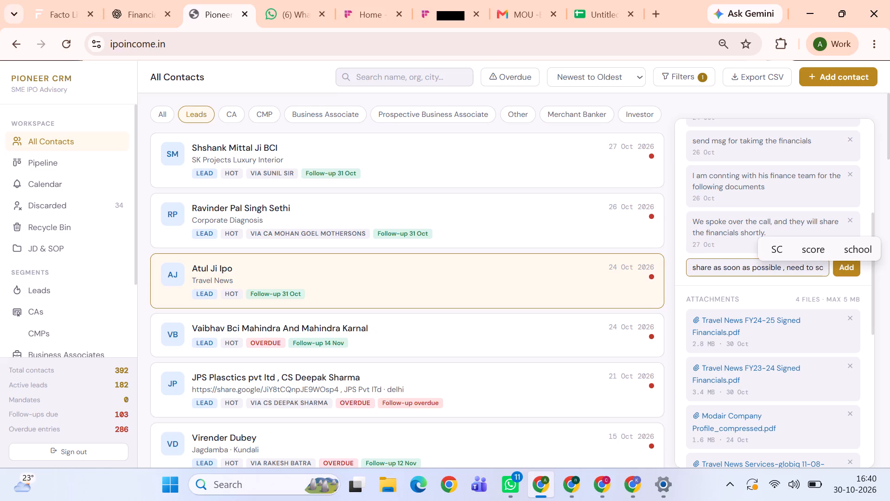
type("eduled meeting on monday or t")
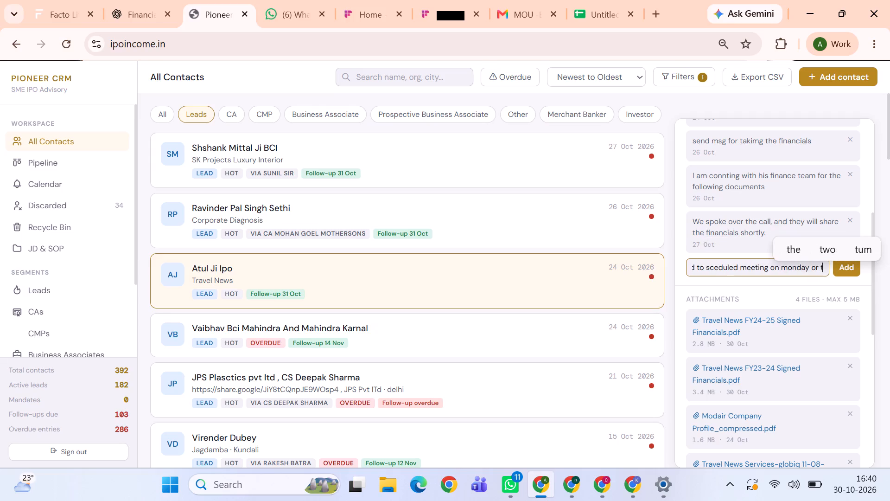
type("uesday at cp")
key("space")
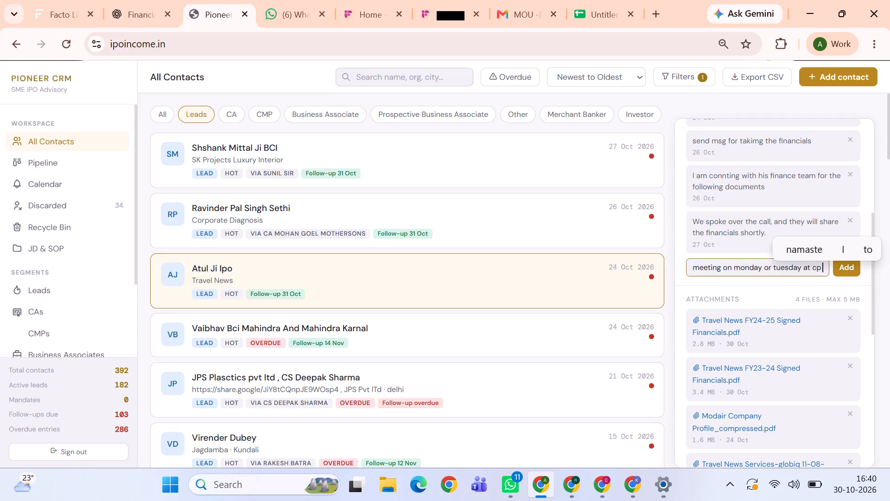
left_click(766, 297)
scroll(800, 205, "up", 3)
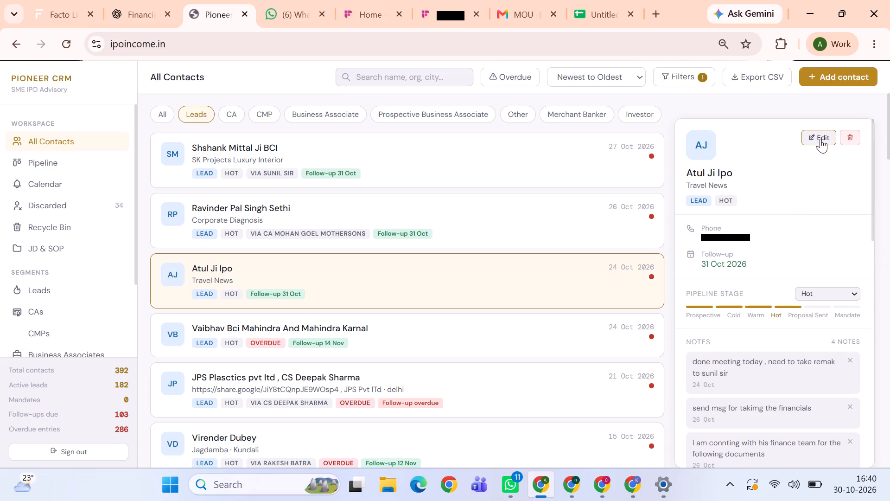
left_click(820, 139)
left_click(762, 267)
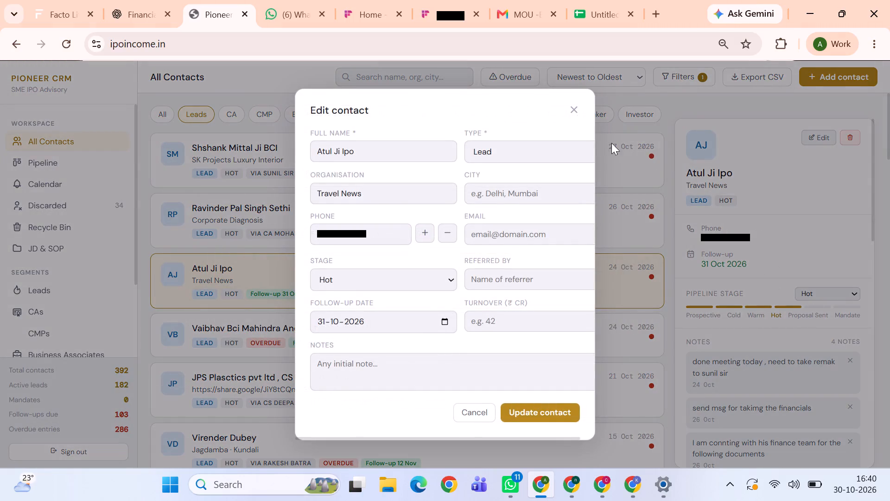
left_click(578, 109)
Add the drafted projections and meeting note to the Travel News lead's record.
scroll(815, 244, "down", 3)
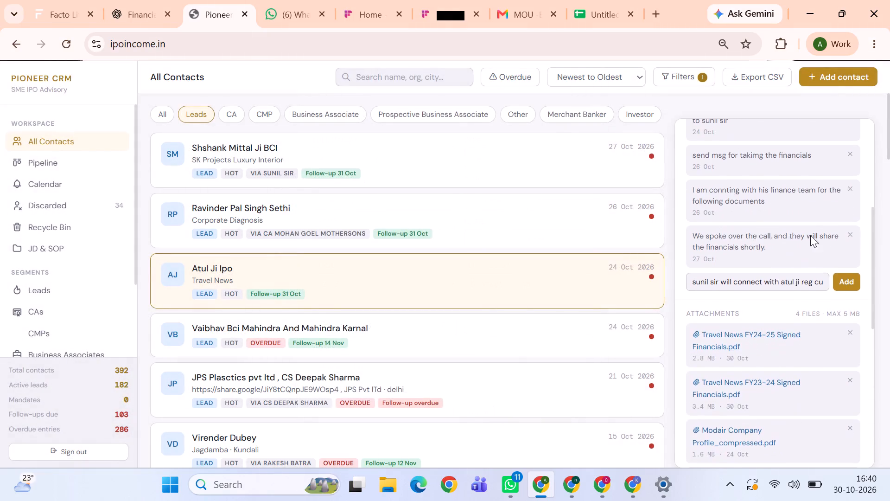
left_click(845, 276)
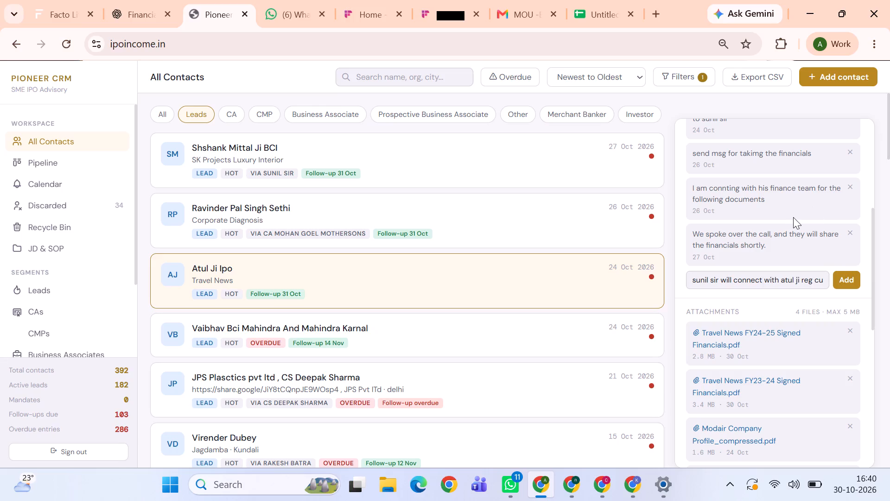
left_click(846, 280)
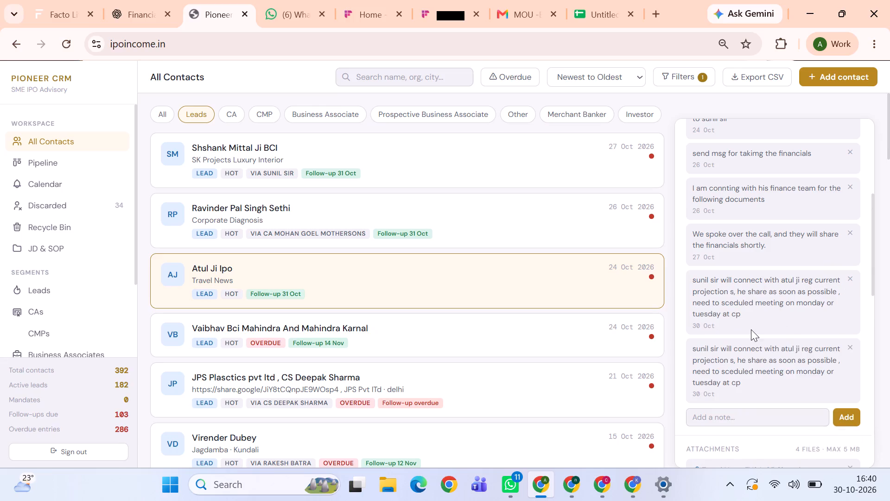
scroll(751, 329, "up", 3)
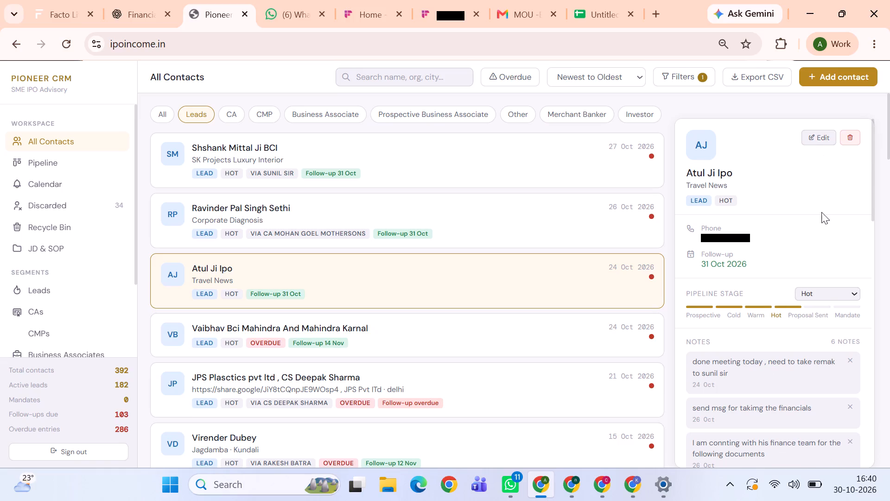
scroll(821, 212, "down", 2)
scroll(826, 266, "up", 2)
Limit the list of Hot leads to overdue entries.
left_click(512, 69)
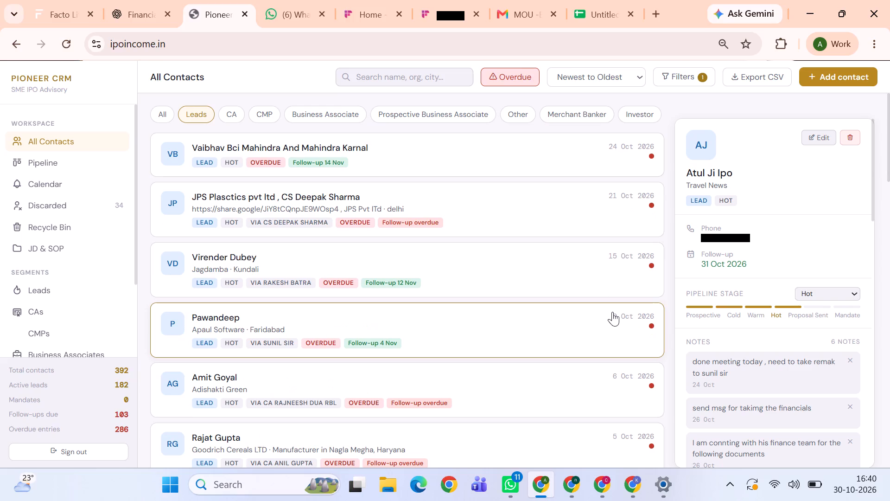
scroll(511, 295, "down", 2)
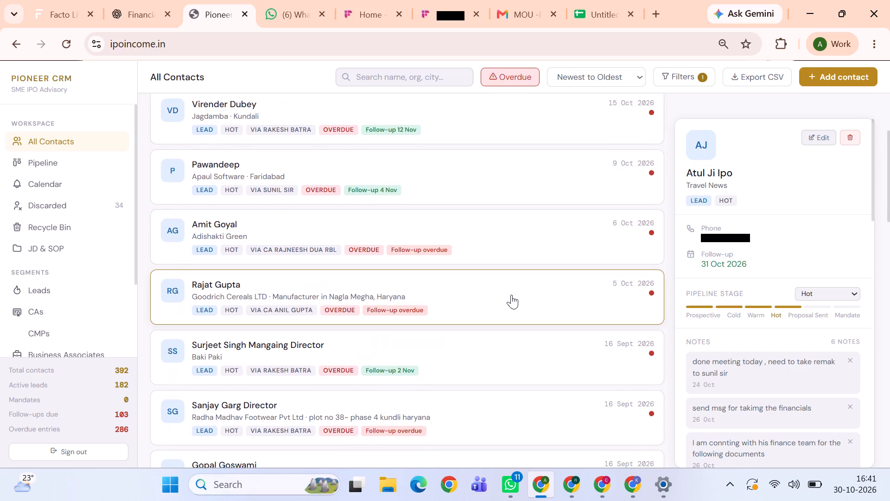
Open the Apaul Software lead in Faridabad to check its follow-up date and notes.
left_click(520, 192)
scroll(764, 272, "down", 2)
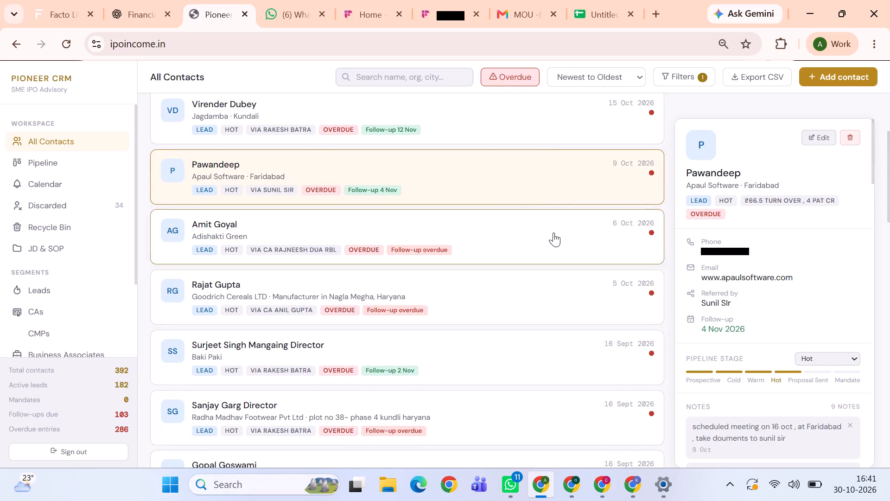
scroll(553, 232, "up", 3)
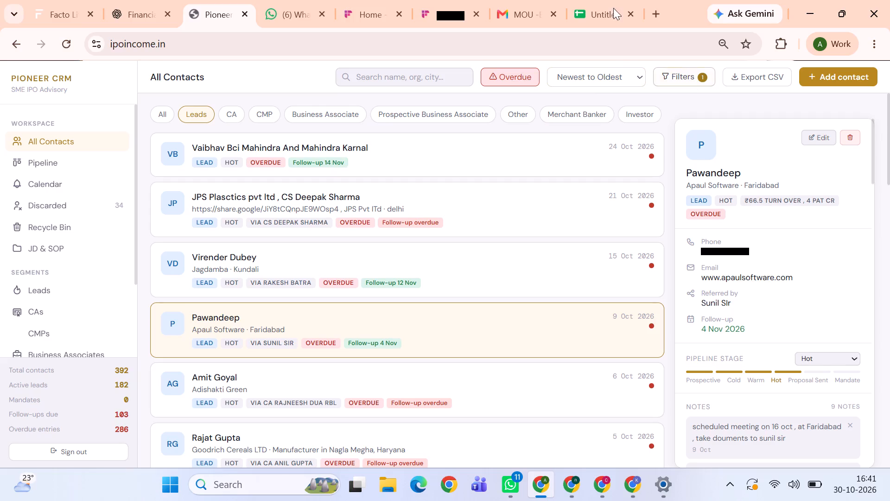
Remove the overdue restriction from the leads list and reapply the Hot stage filter.
left_click(520, 83)
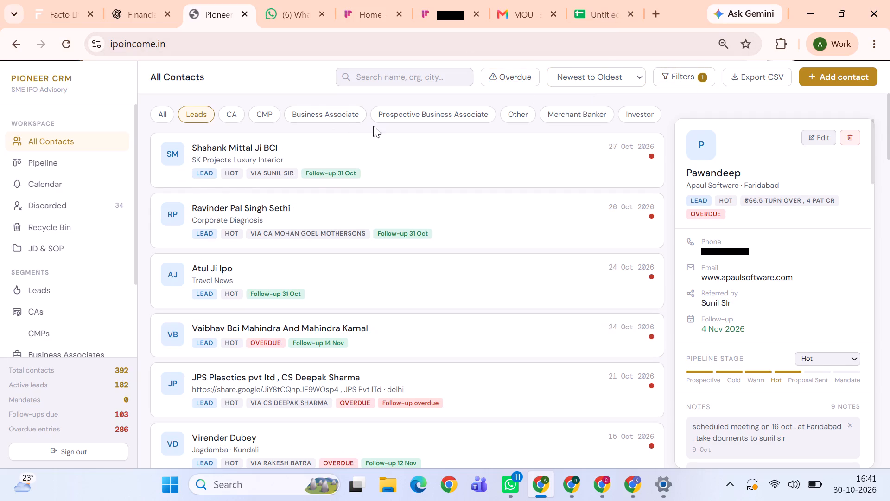
left_click(688, 75)
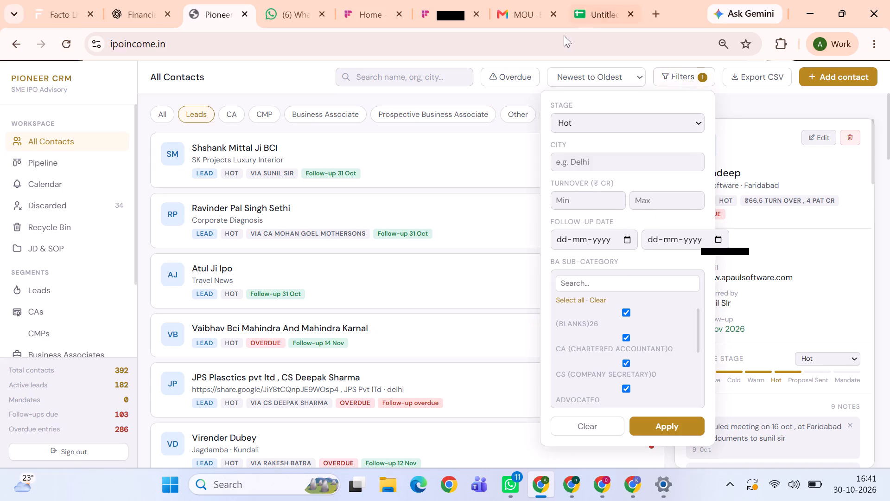
left_click(613, 124)
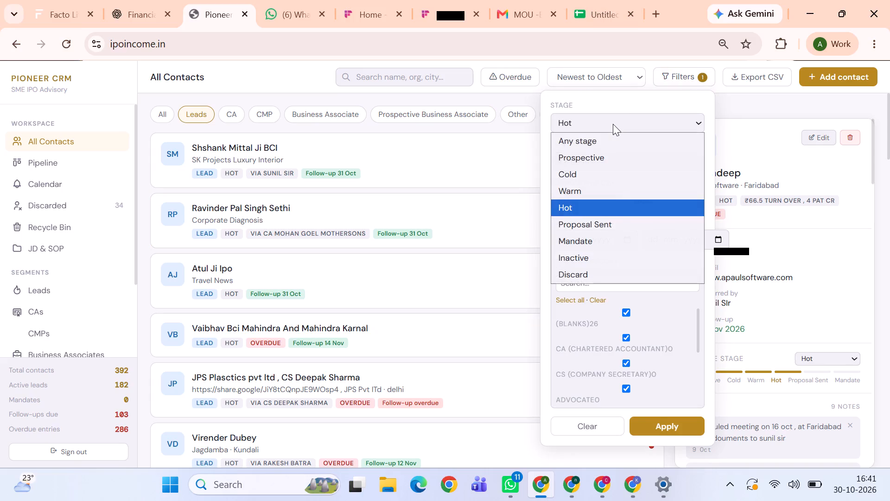
left_click(565, 203)
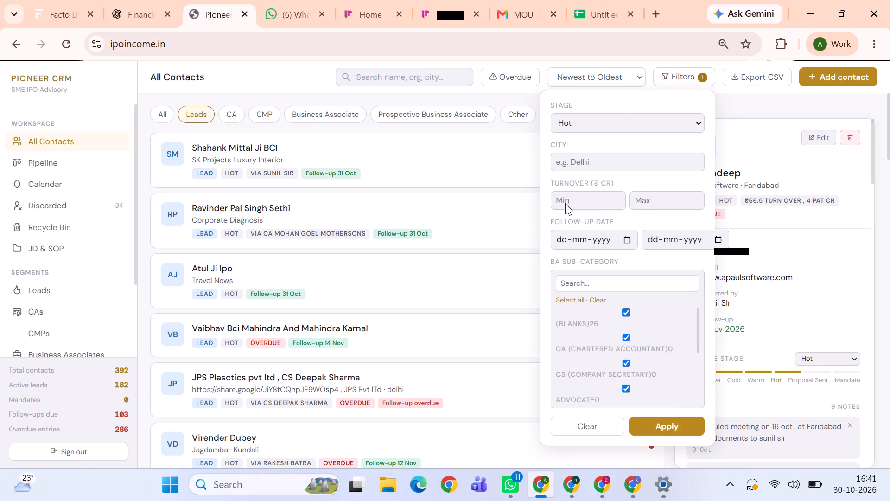
left_click(658, 428)
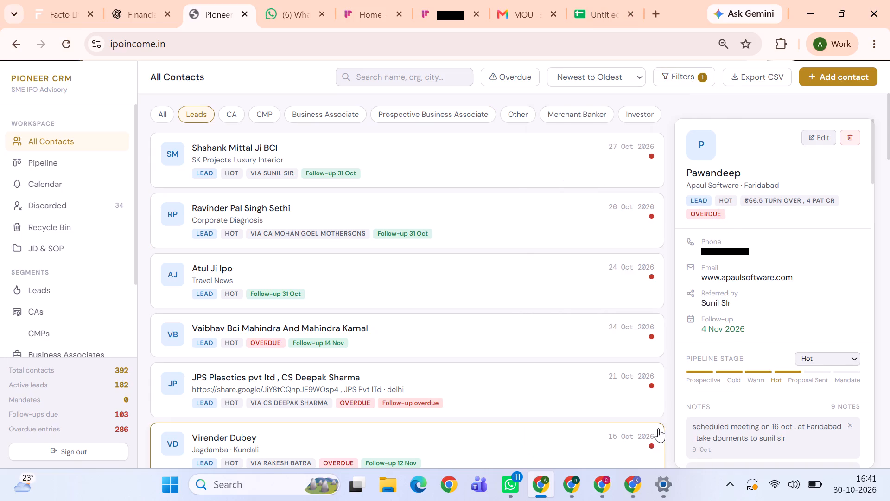
Open the Mahindra And Mahindra Karnal lead and review its follow-up date, notes and activity log.
scroll(524, 306, "down", 1)
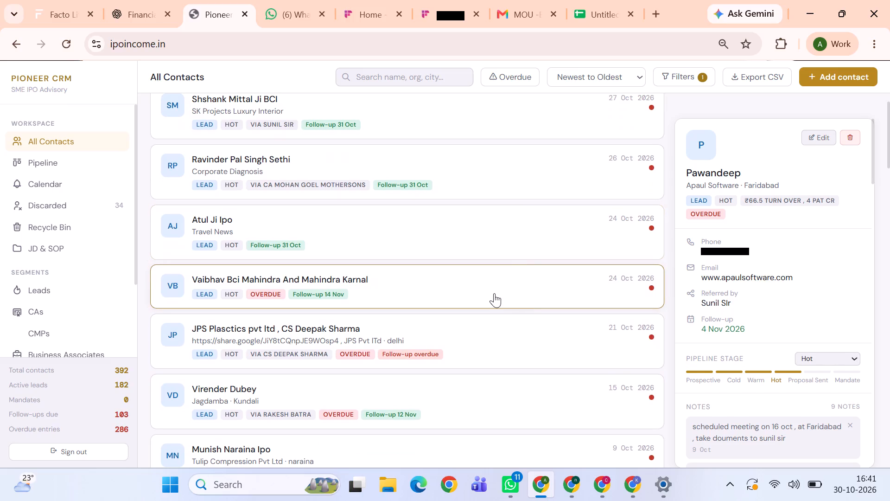
left_click(494, 293)
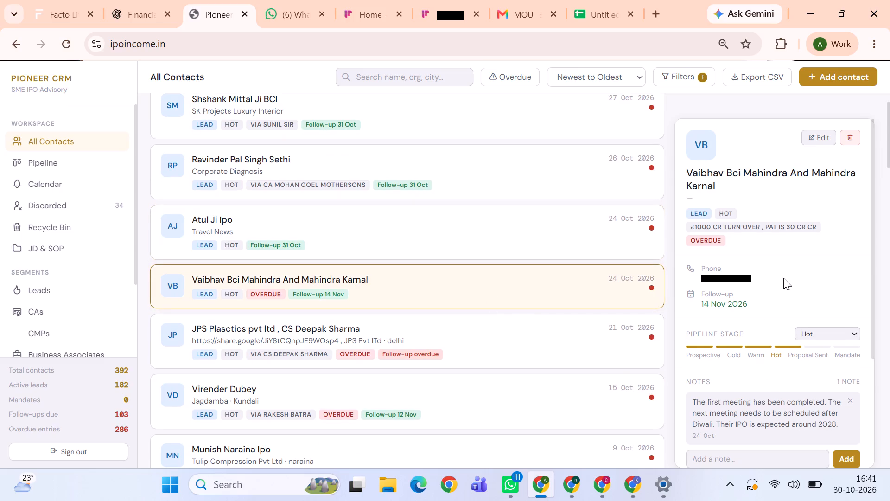
scroll(783, 278, "down", 2)
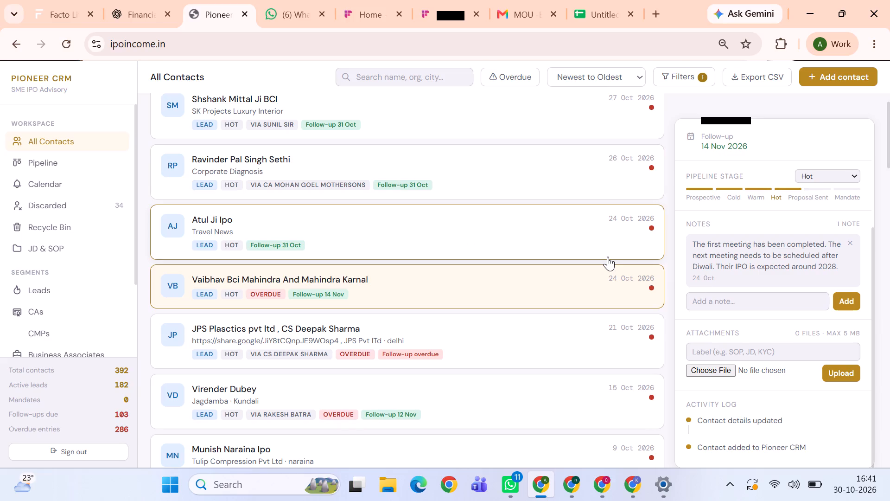
Add the note "pending on kirti mam , side" to the JPS Plasctics pvt ltd lead.
left_click(551, 338)
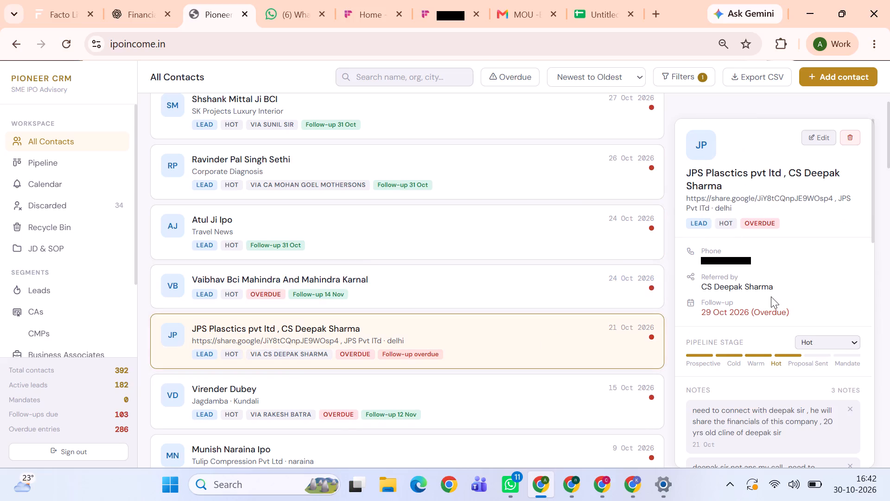
scroll(771, 296, "down", 3)
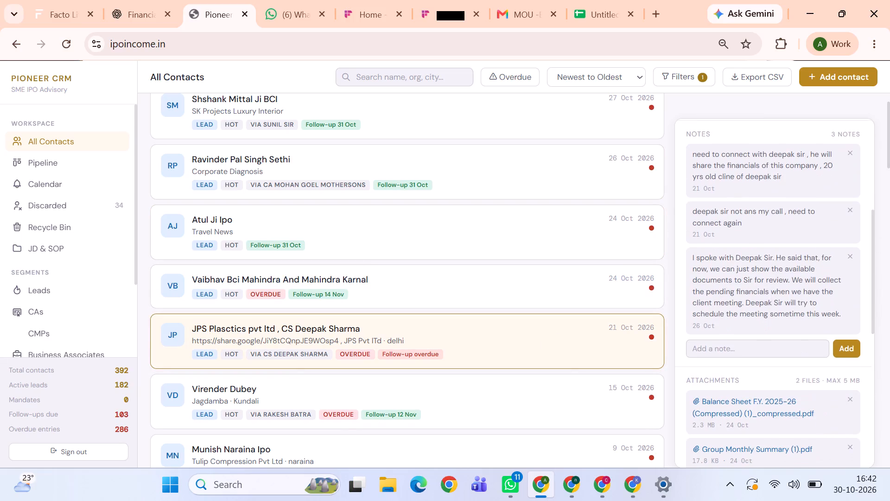
left_click(748, 355)
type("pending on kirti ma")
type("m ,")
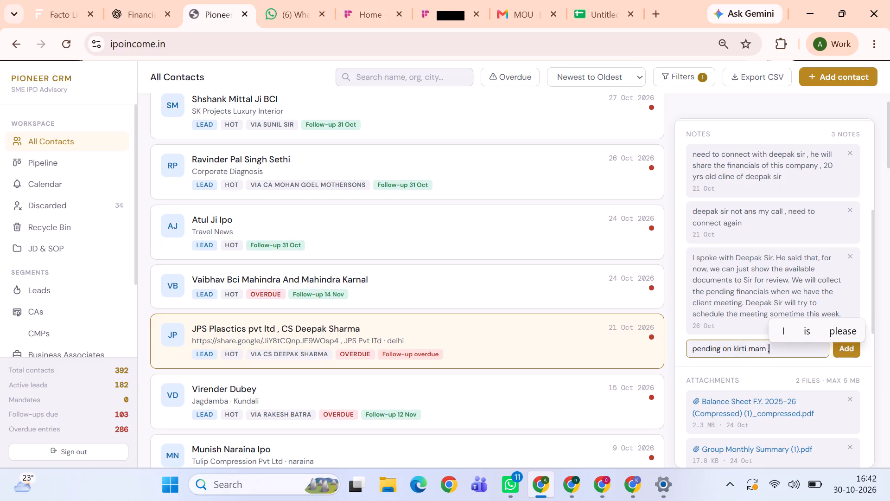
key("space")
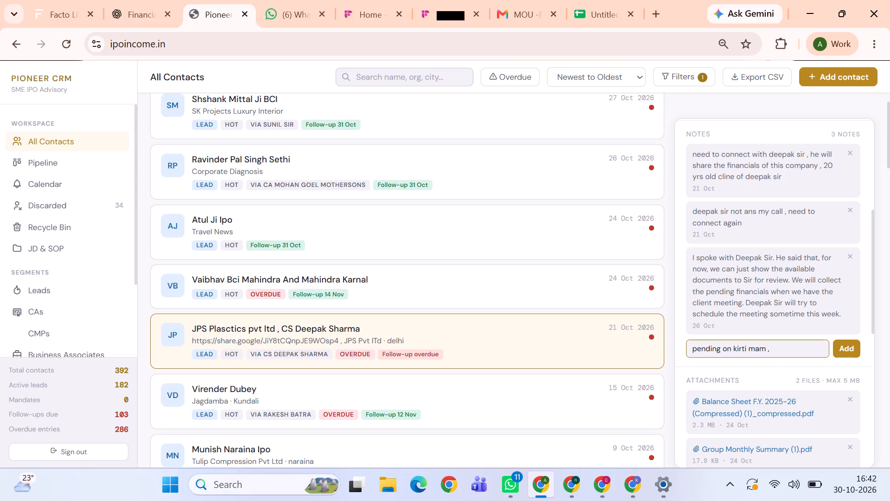
left_click(783, 352)
key("BackSpace")
key("BackSpace")
key("BackSpace")
key("BackSpace")
key("BackSpace")
key("BackSpace")
key("BackSpace")
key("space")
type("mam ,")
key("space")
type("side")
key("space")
left_click(816, 371)
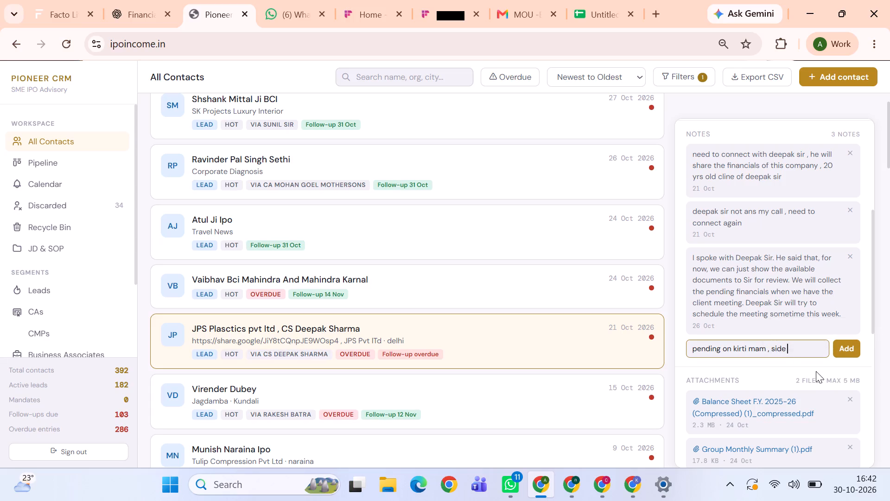
left_click(846, 349)
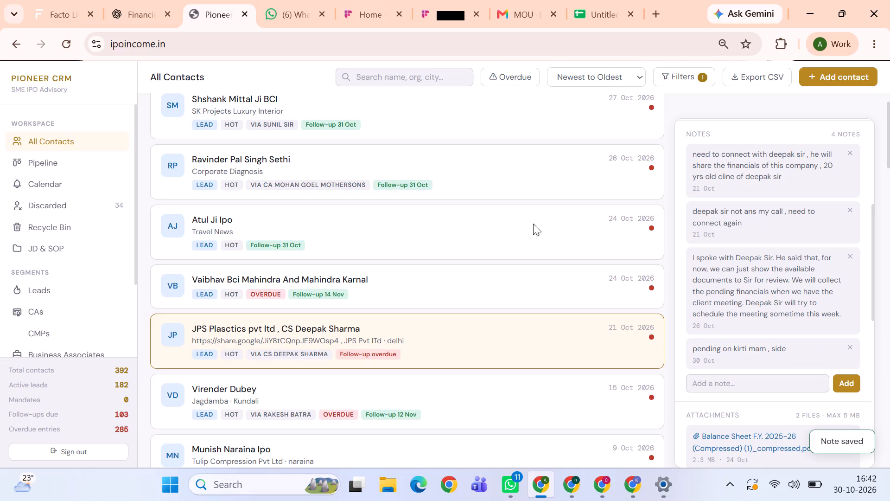
Open the Tulip Compression Pvt Ltd lead and review its follow-up date and notes.
scroll(771, 307, "down", 1)
scroll(588, 318, "down", 1)
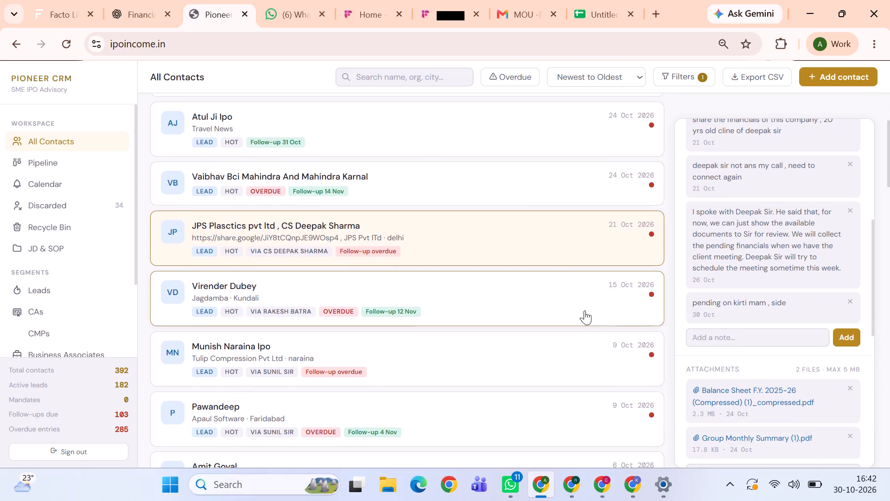
left_click(510, 309)
left_click(492, 347)
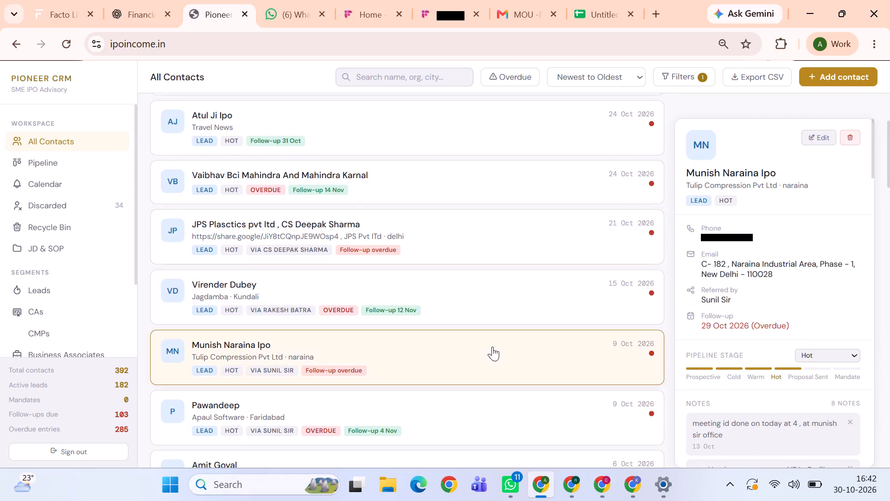
scroll(707, 340, "down", 5)
scroll(790, 341, "down", 2)
scroll(790, 341, "up", 1)
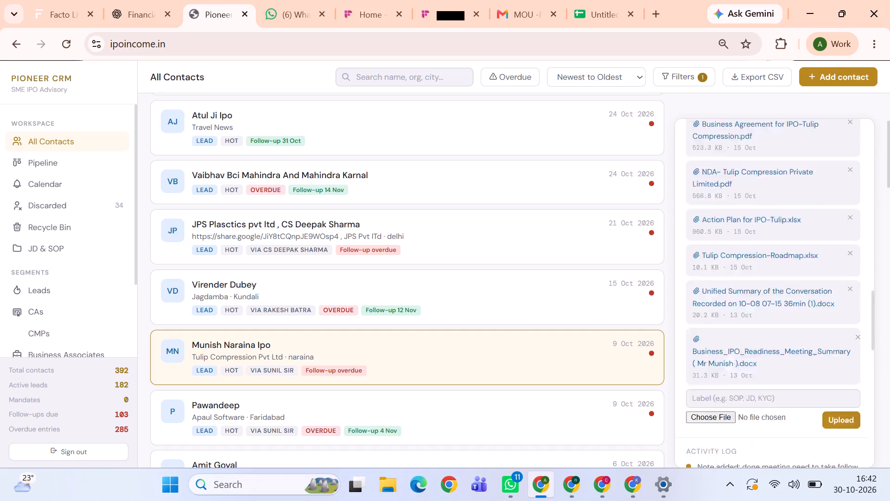
Set the Tulip Compression Pvt Ltd lead's follow-up date to 31-10-2026 and update the contact.
scroll(790, 341, "up", 2)
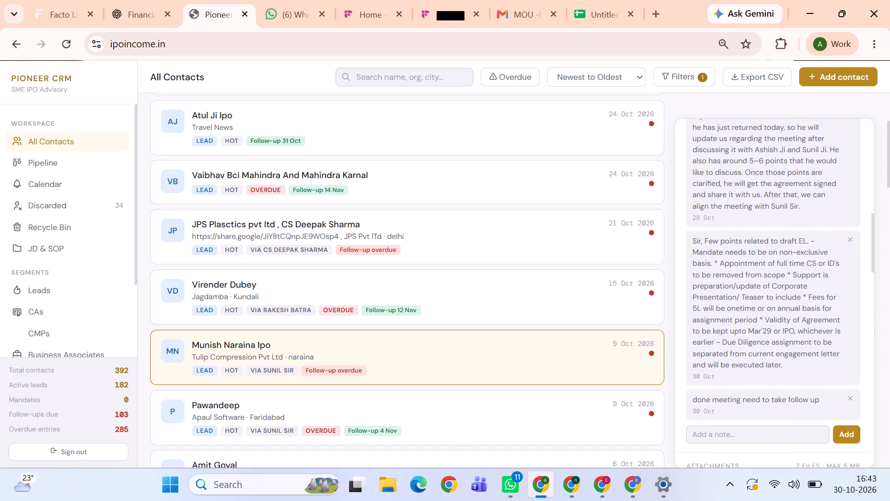
scroll(788, 334, "down", 1)
scroll(758, 278, "up", 4)
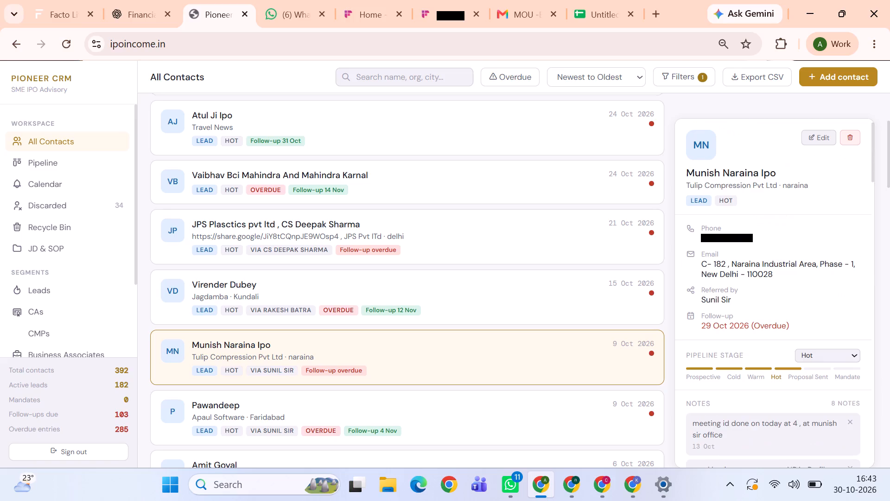
left_click(808, 141)
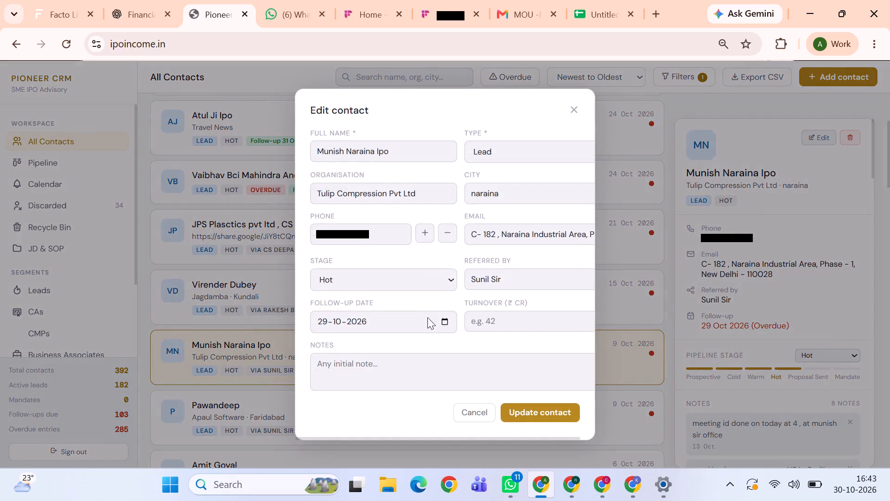
left_click(442, 318)
double_click(408, 261)
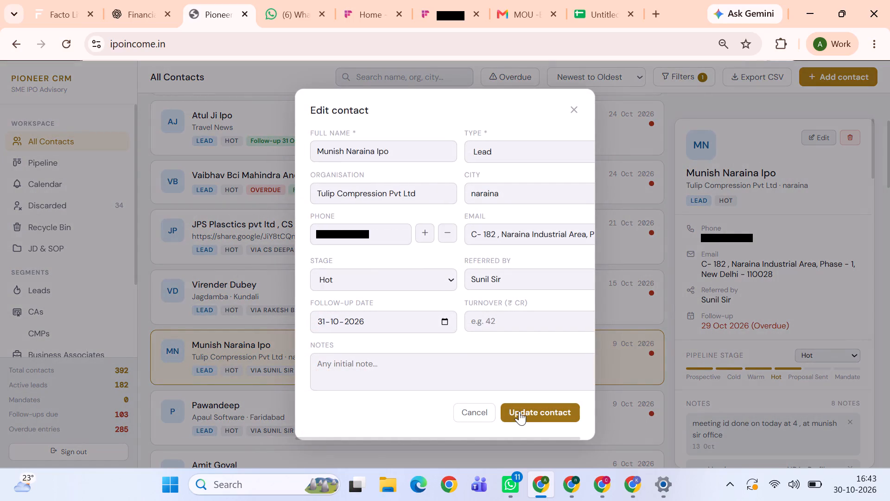
left_click(546, 405)
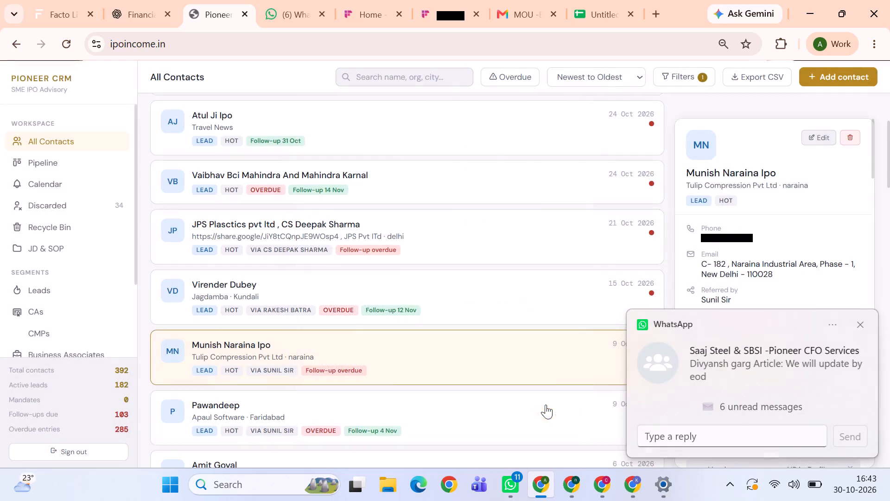
left_click(855, 320)
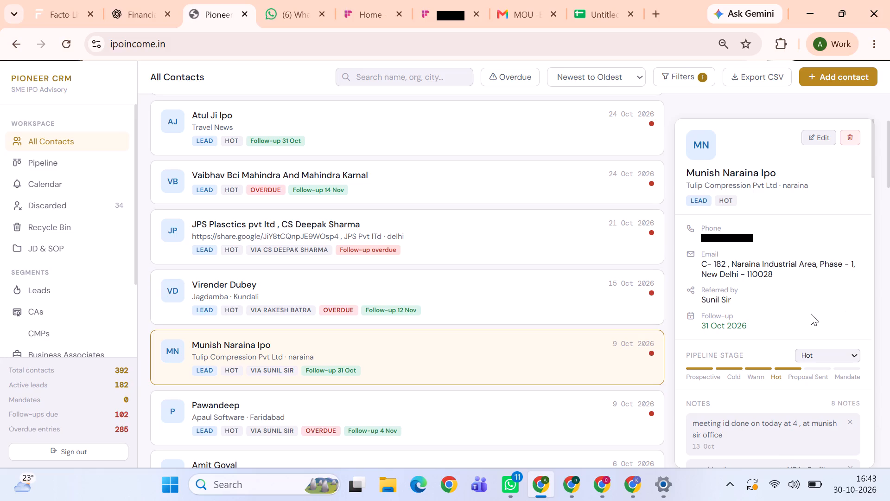
Open the Apaul Software lead and review its contact details, follow-up date and notes.
scroll(664, 339, "down", 2)
left_click(562, 295)
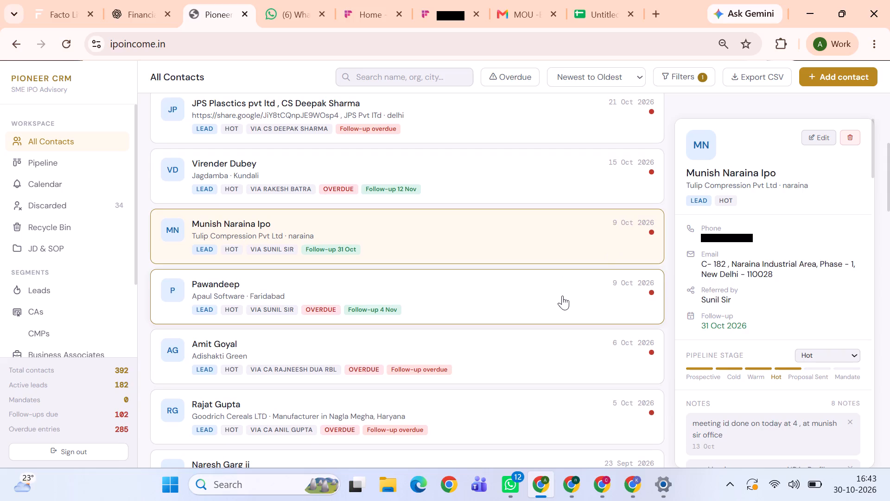
left_click(815, 136)
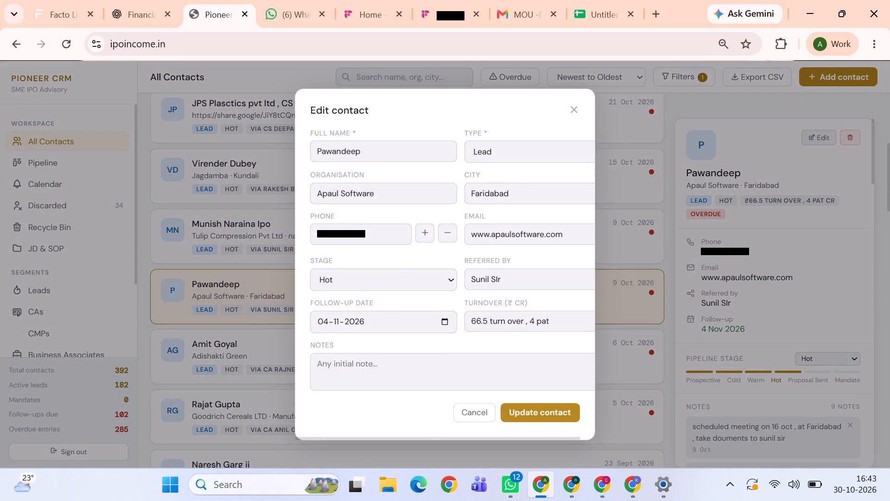
left_click(575, 109)
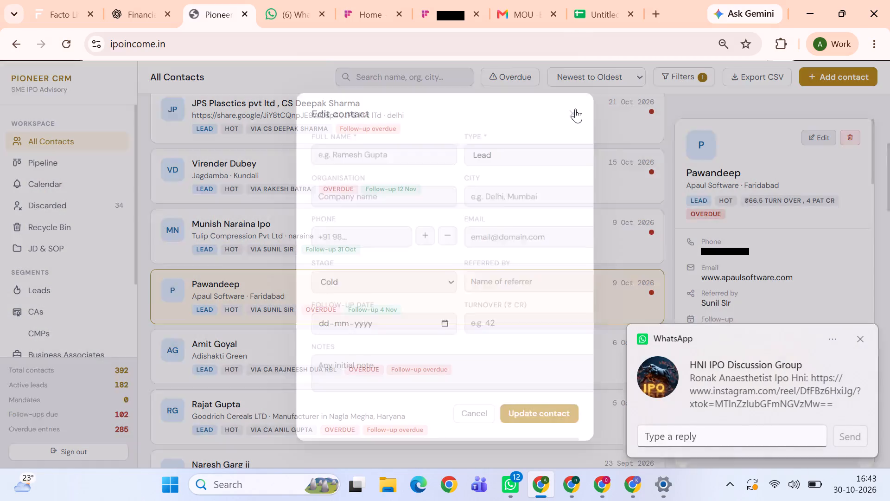
left_click(859, 340)
scroll(786, 358, "down", 1)
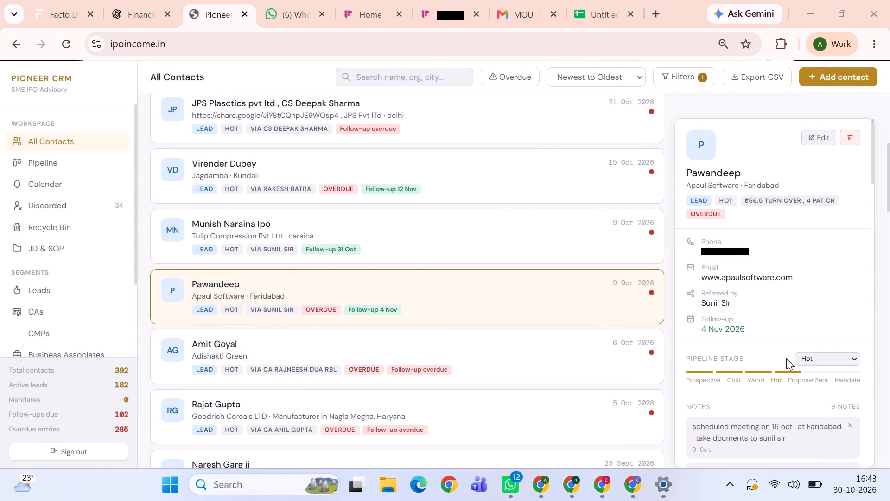
scroll(786, 358, "down", 3)
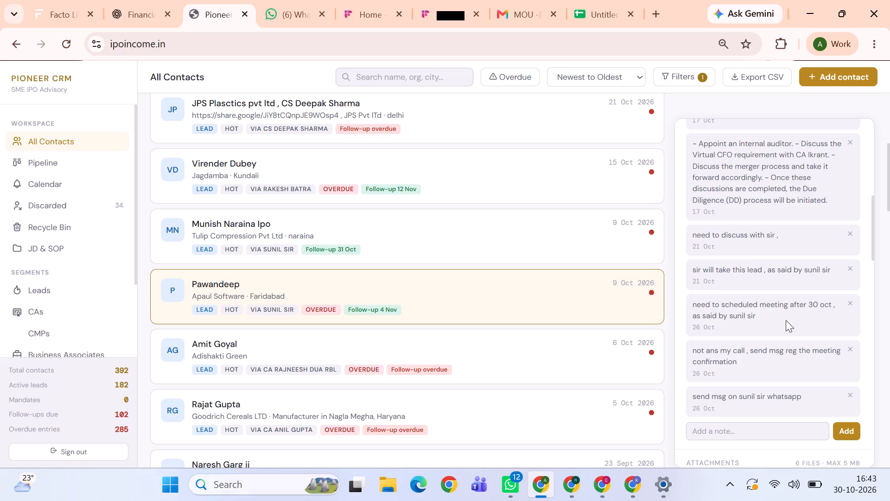
scroll(797, 342, "down", 1)
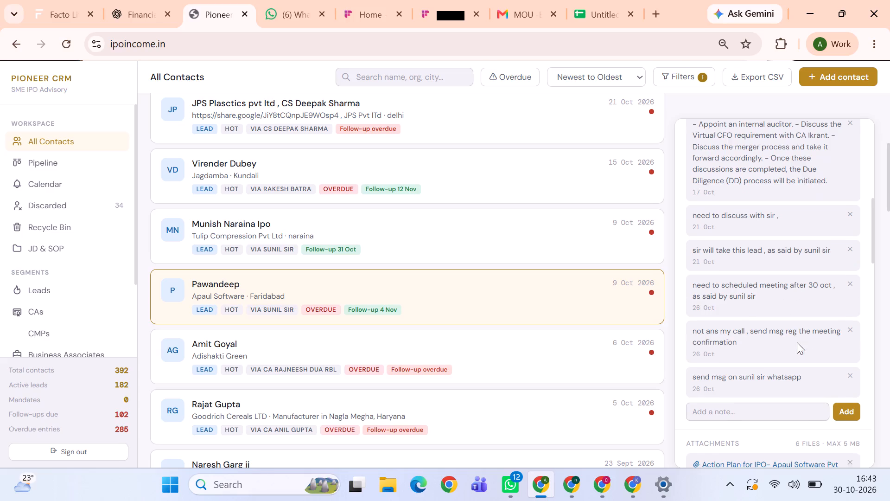
scroll(797, 342, "down", 1)
Open the Adishakti Green lead to check its follow-up date and notes.
left_click(579, 353)
scroll(579, 353, "down", 1)
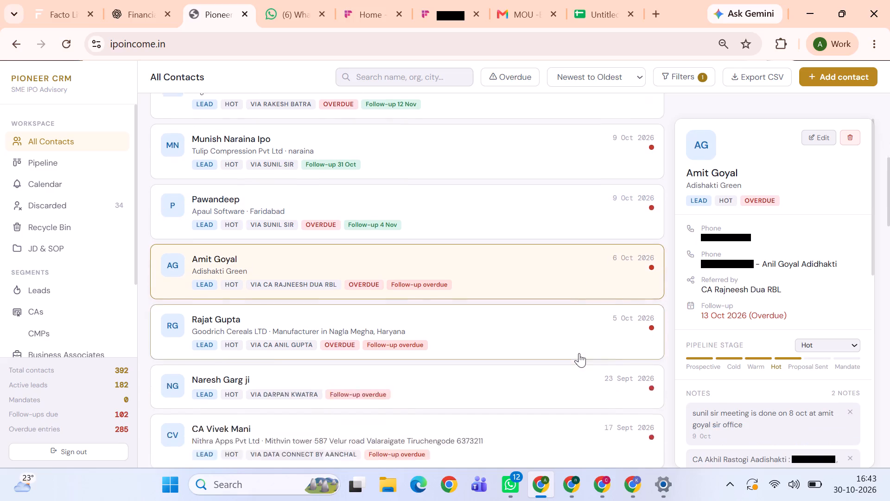
Open the Goodrich Cereals LTD lead to check its follow-up date and notes.
scroll(579, 353, "down", 1)
left_click(551, 297)
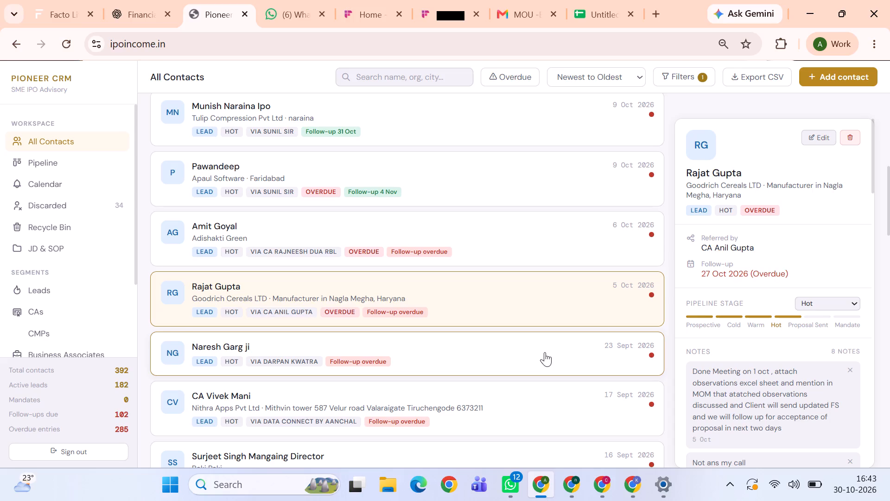
Return to the newest Hot leads and open the Travel News lead to view its details.
scroll(536, 280, "up", 4)
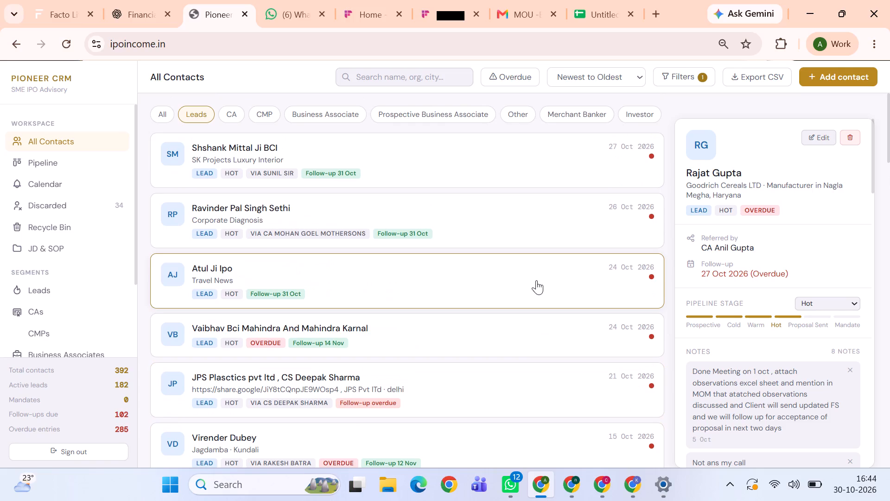
left_click(536, 280)
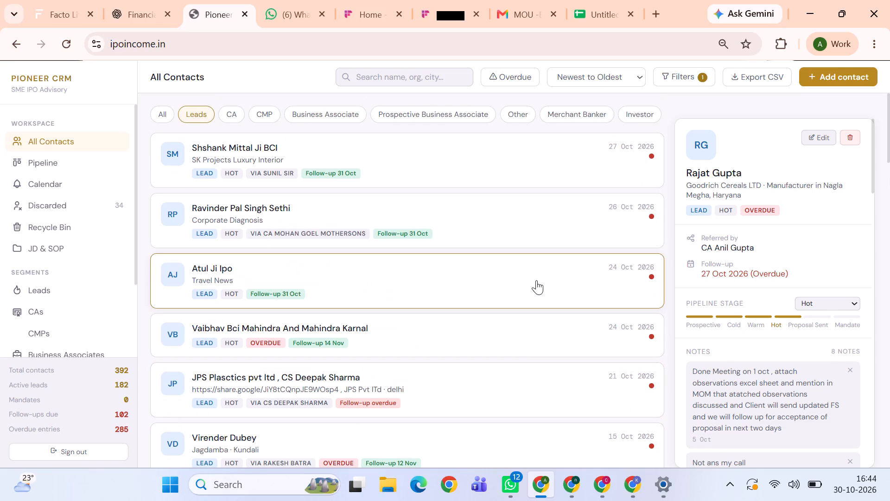
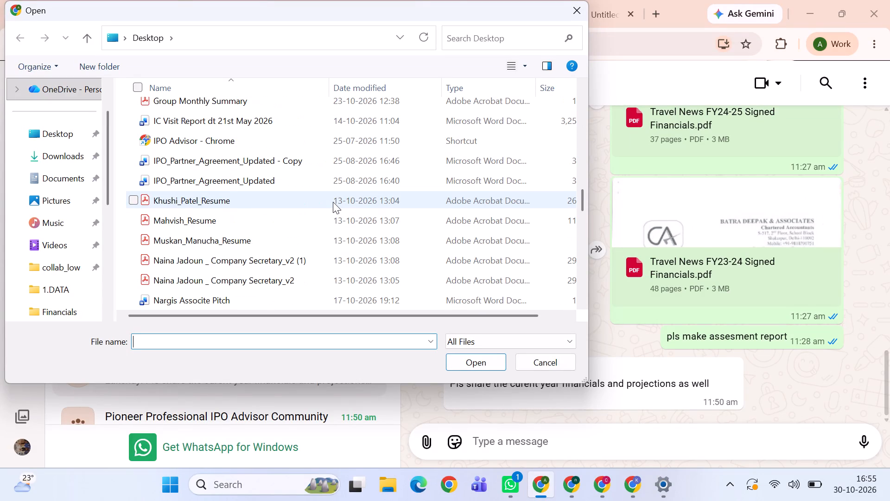
Look through the Desktop files for the document to attach to the WhatsApp chat.
scroll(333, 202, "down", 2)
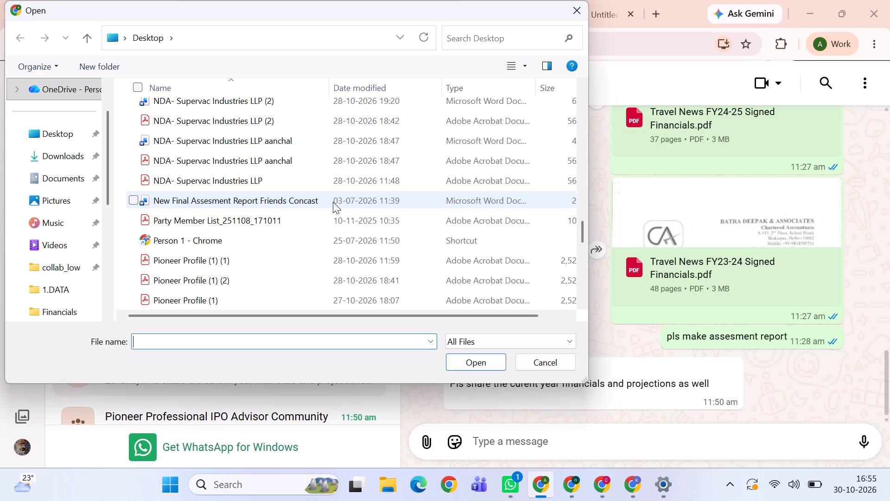
scroll(333, 202, "down", 2)
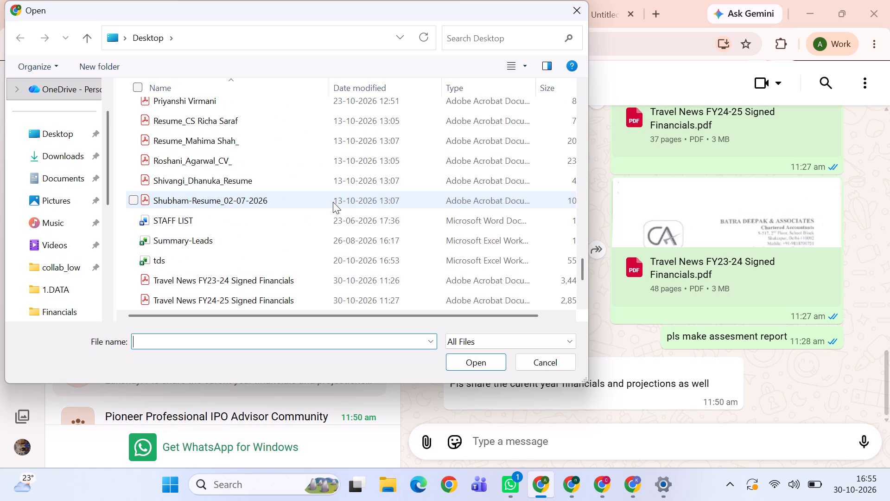
scroll(333, 202, "down", 2)
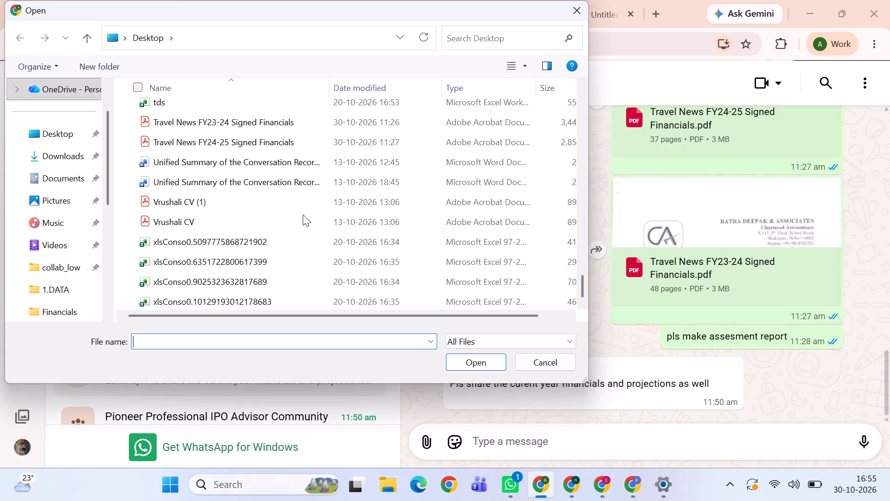
scroll(303, 214, "down", 3)
scroll(303, 214, "up", 20)
scroll(303, 214, "up", 20)
scroll(303, 214, "up", 18)
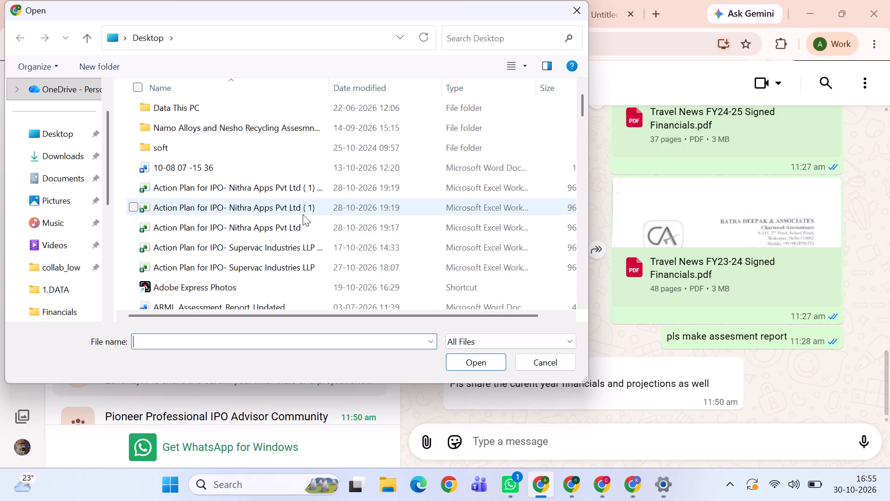
Look for the JPS file by entering "jps" as the file name.
left_click(271, 339)
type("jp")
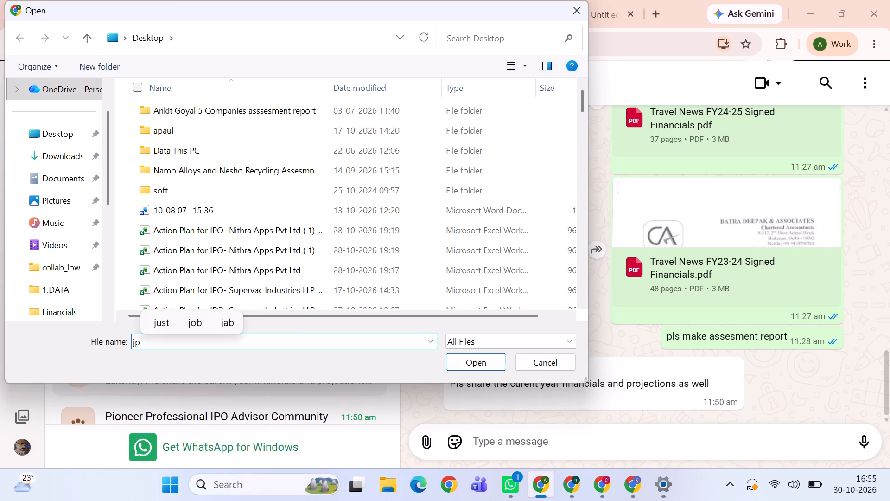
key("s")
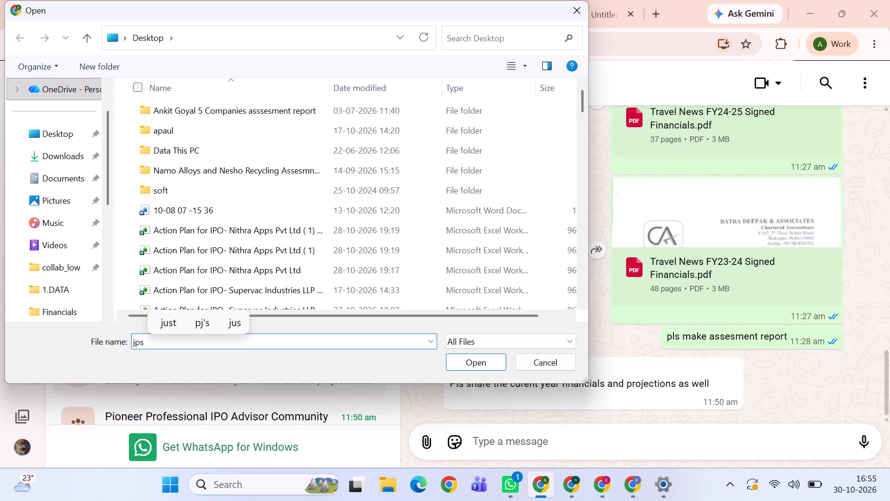
left_click(271, 339)
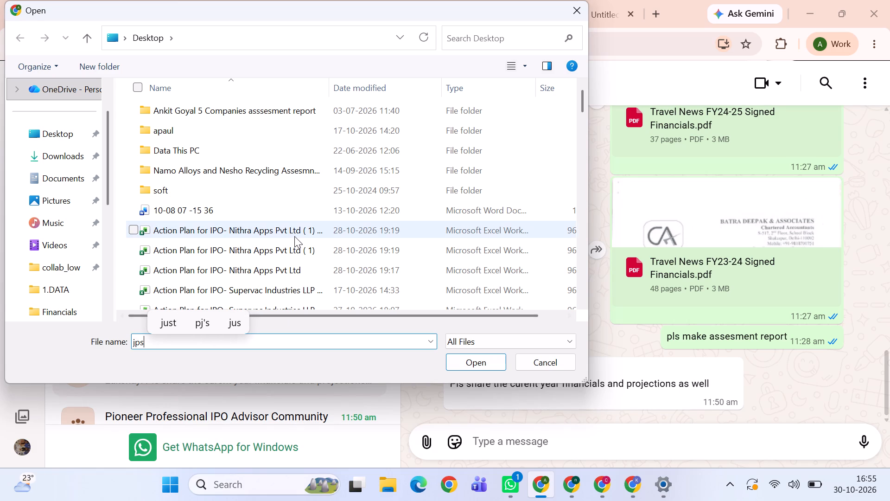
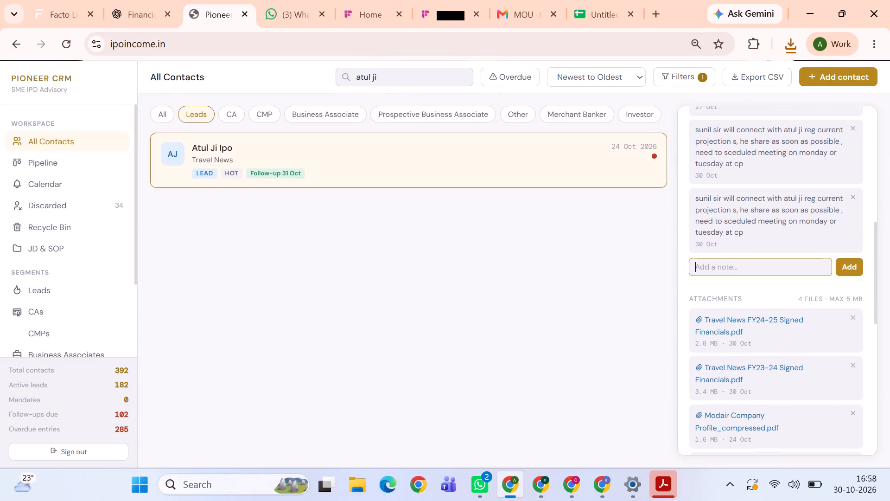
Write a new note on the Travel News lead starting "need to take curret year finabcails and prov".
type("need to take curret year")
key("space")
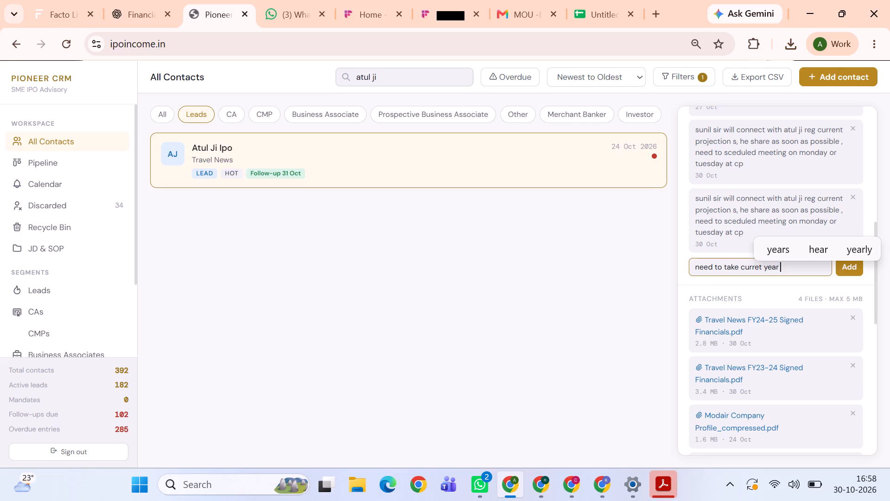
type("proh")
key("BackSpace")
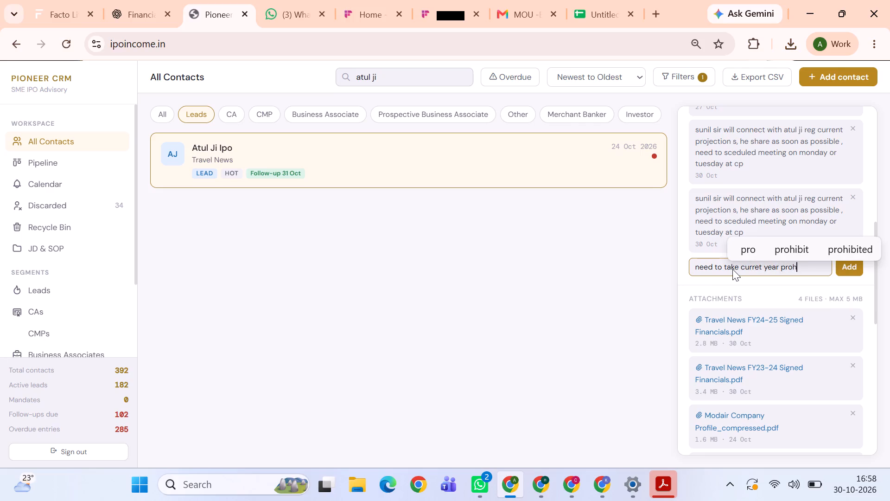
key("BackSpace")
key("BackSpace")
key("BackSpace")
type("finabca")
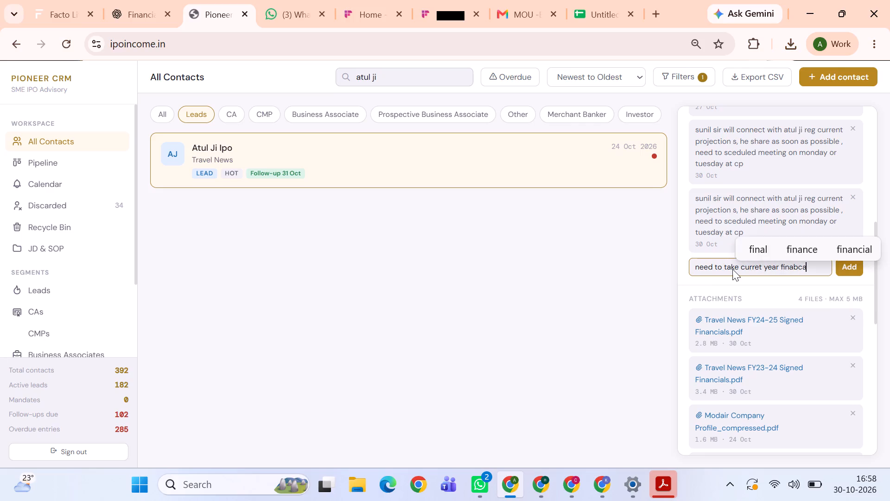
type("ils and prov")
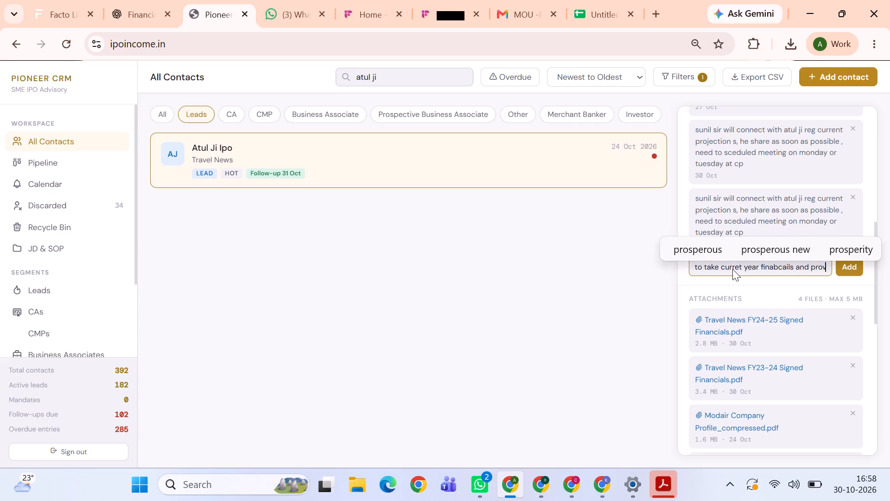
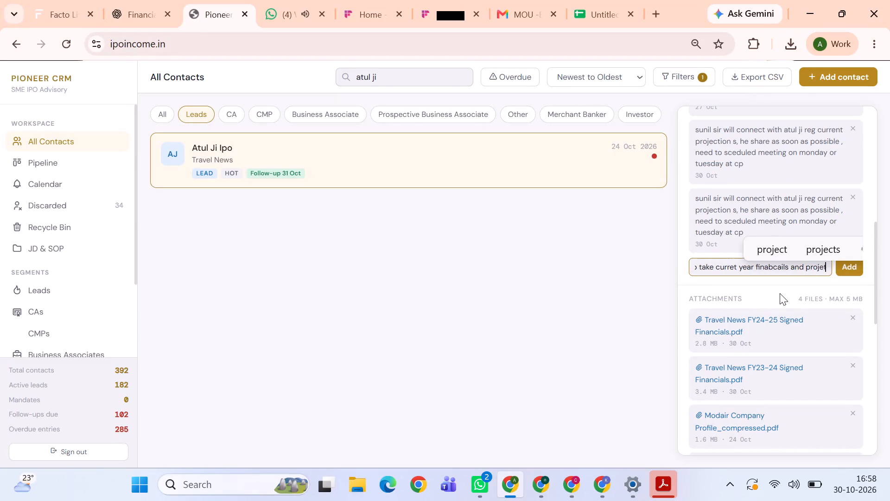
Complete the ending of the Travel News lead's draft note so it reads "and projections".
key("BackSpace")
type("ctions")
key("space")
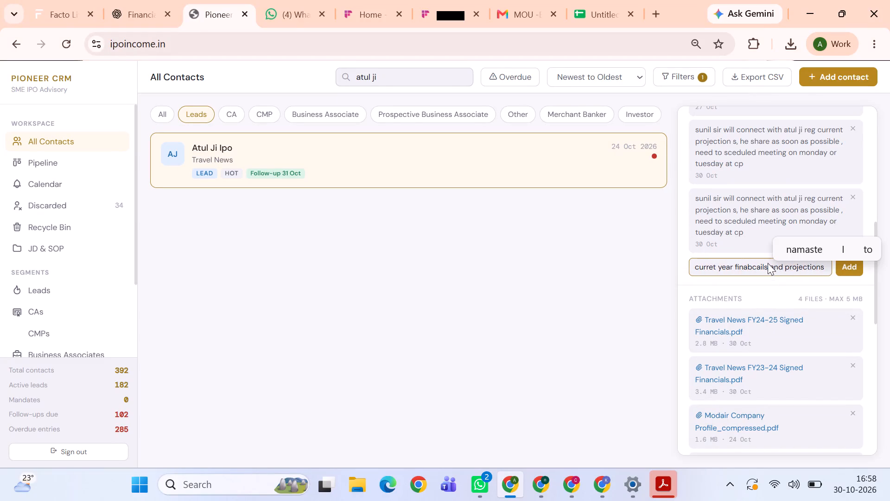
Correct the misspelled word "finabcails" in the draft note, starting by removing its wrong ending.
key("Left")
key("Left")
key("Left")
key("Left")
key("Left")
key("Left")
key("Left")
key("Left")
key("Left")
key("Left")
key("Left")
key("Left")
key("Left")
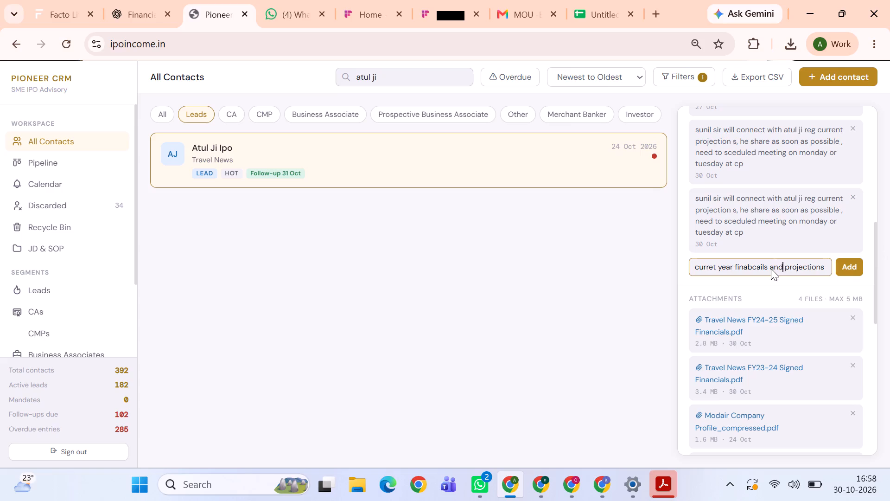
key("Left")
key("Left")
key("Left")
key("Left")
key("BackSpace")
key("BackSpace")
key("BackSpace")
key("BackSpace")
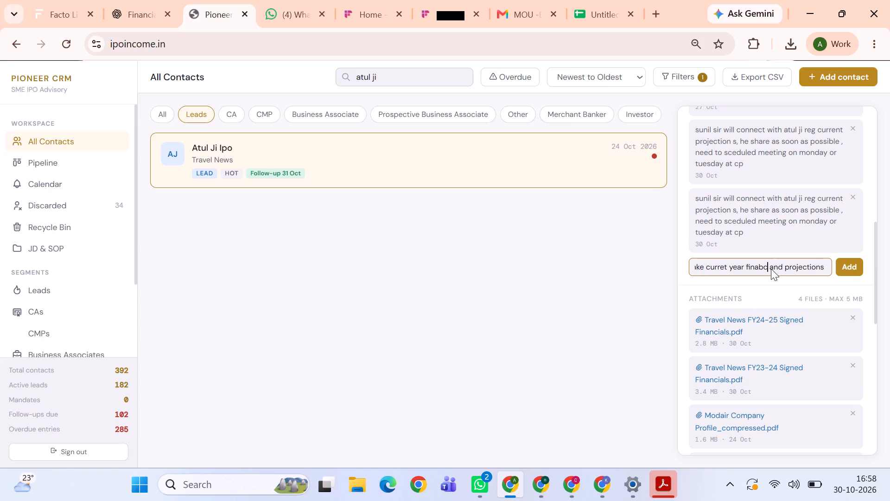
Finish correcting the misspelled word to "financials" in the Travel News lead's draft note and add the note.
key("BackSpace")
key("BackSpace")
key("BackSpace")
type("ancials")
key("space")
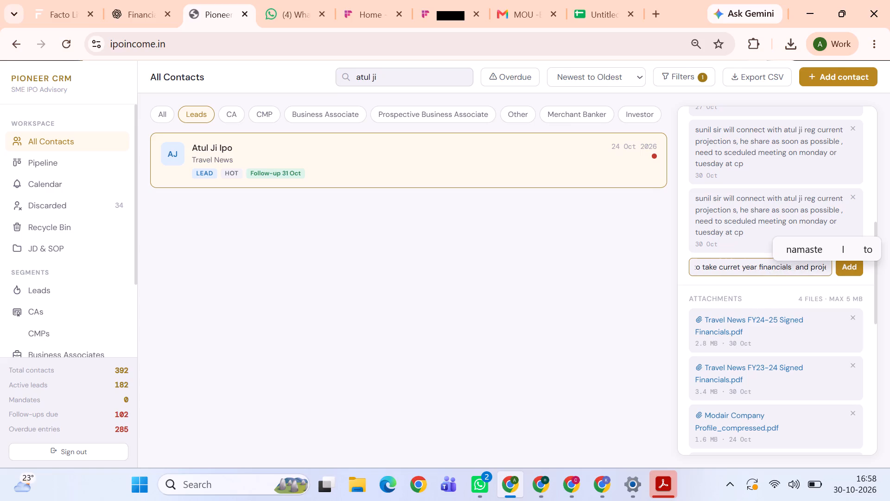
scroll(764, 266, "left", 6)
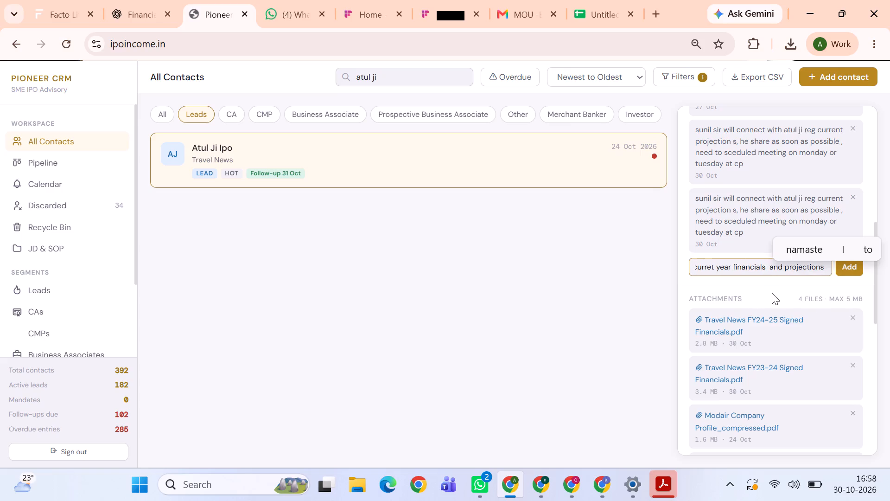
left_click(772, 293)
left_click(845, 259)
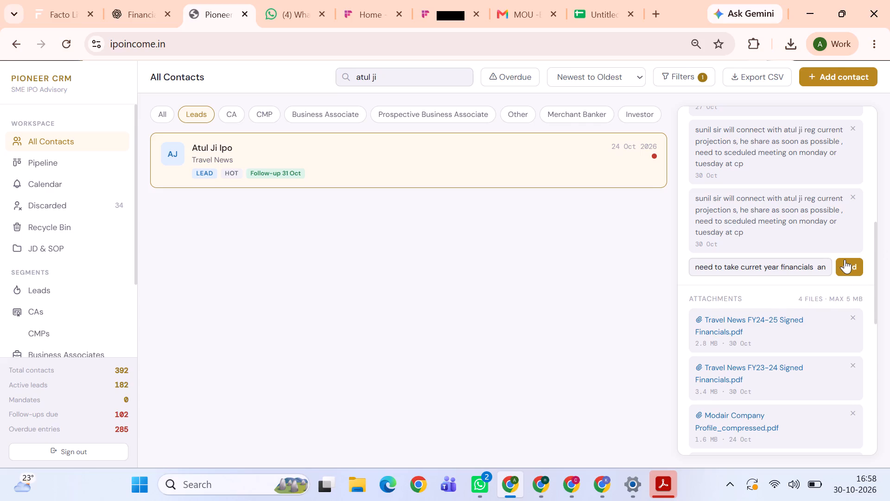
Set the Travel News lead's follow-up date to 31-10-2026 and update the contact.
scroll(739, 206, "up", 4)
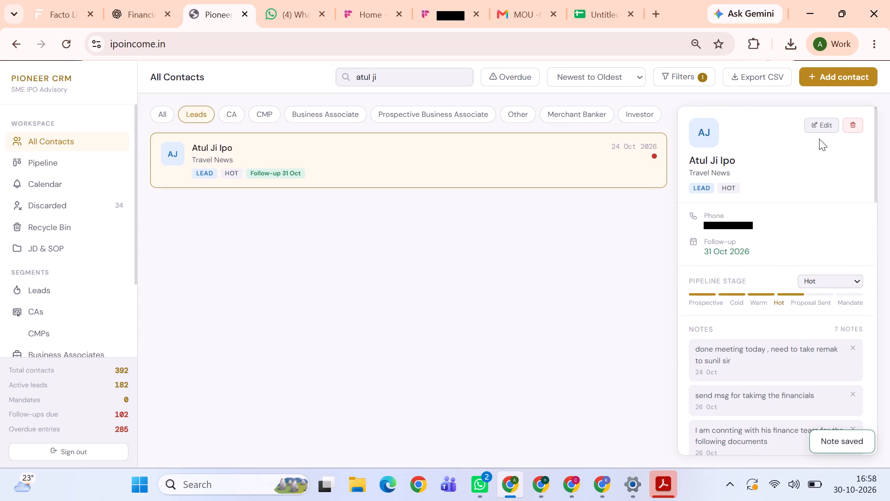
left_click(826, 124)
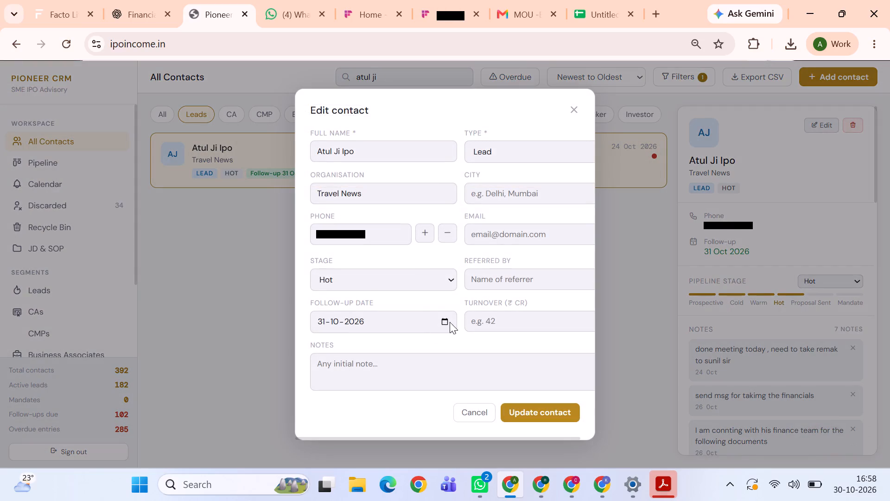
left_click(443, 317)
left_click(414, 253)
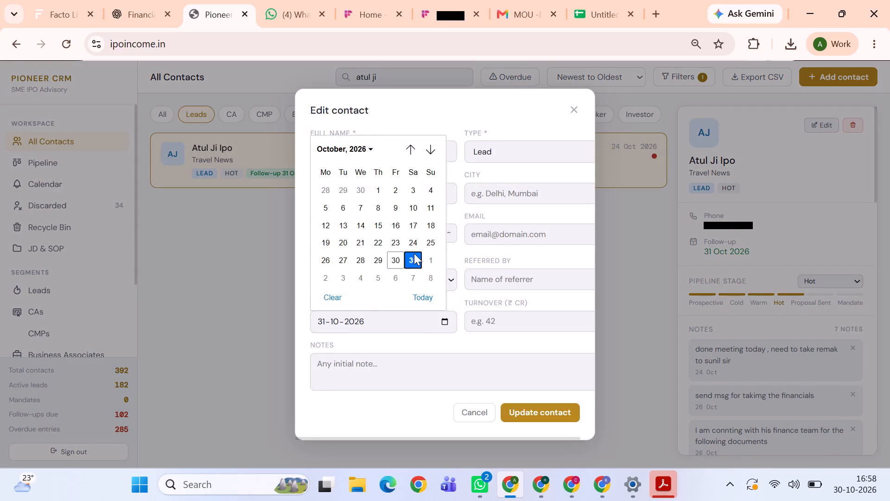
left_click(536, 415)
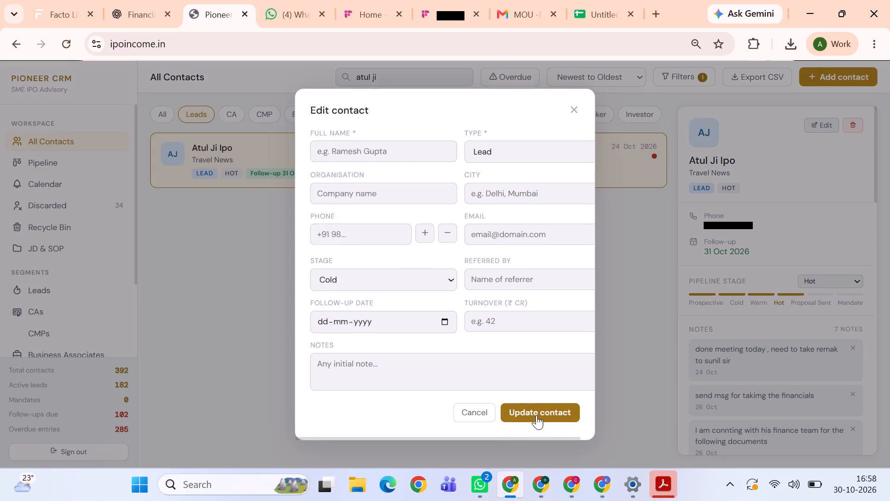
Replace the contact search with "jps" and open the JPS Plasctics lead to review its notes and attachments.
left_click(429, 79)
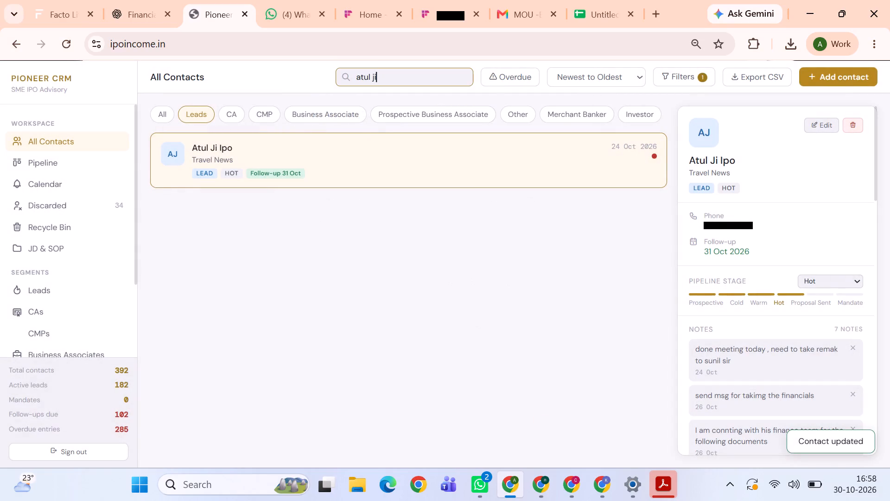
key("BackSpace")
key("BackSpace")
key("BackSpace")
key("BackSpace")
key("BackSpace")
key("BackSpace")
key("BackSpace")
key("BackSpace")
key("BackSpace")
key("BackSpace")
key("BackSpace")
key("BackSpace")
key("BackSpace")
key("BackSpace")
key("BackSpace")
key("BackSpace")
key("BackSpace")
key("BackSpace")
key("BackSpace")
key("BackSpace")
key("BackSpace")
key("BackSpace")
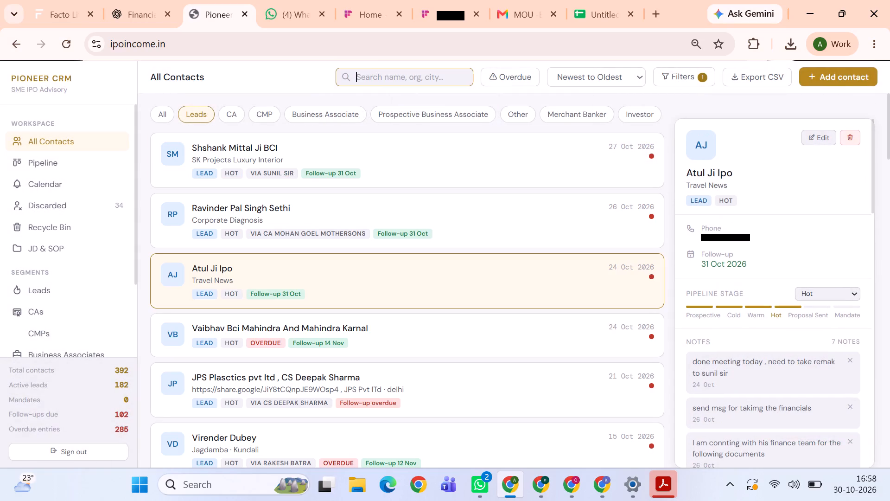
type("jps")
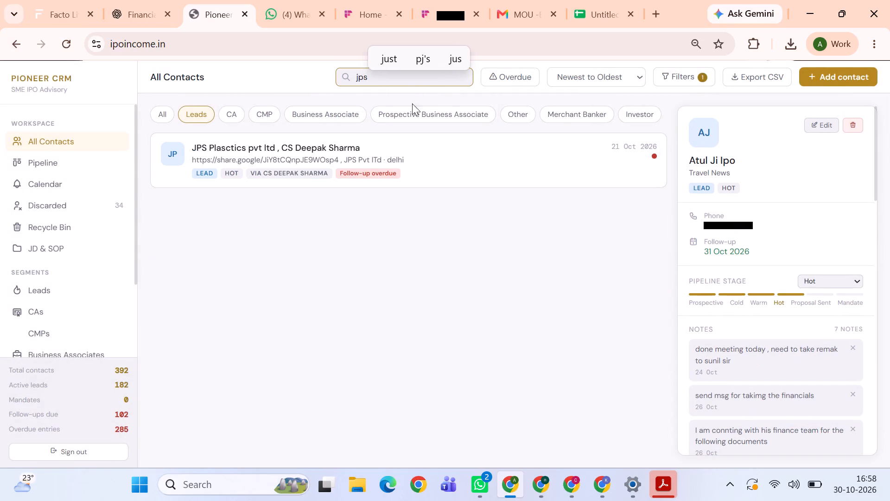
left_click(509, 167)
scroll(822, 328, "down", 3)
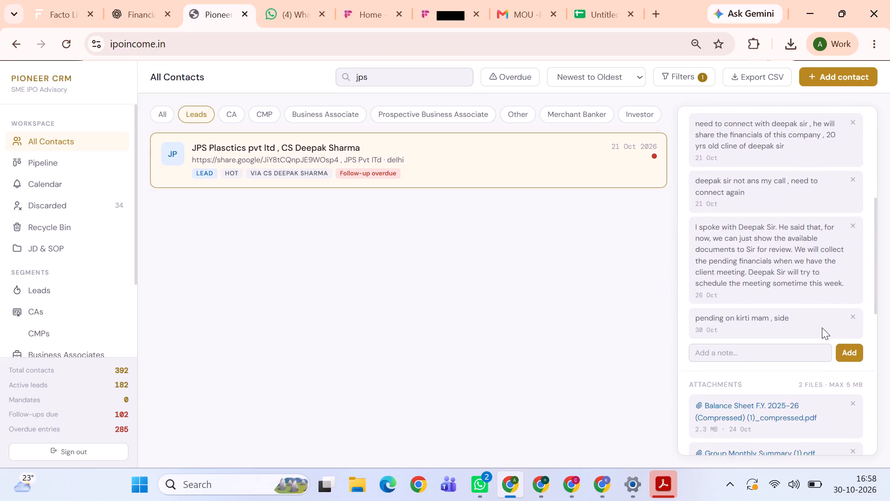
scroll(822, 328, "down", 1)
scroll(770, 270, "up", 1)
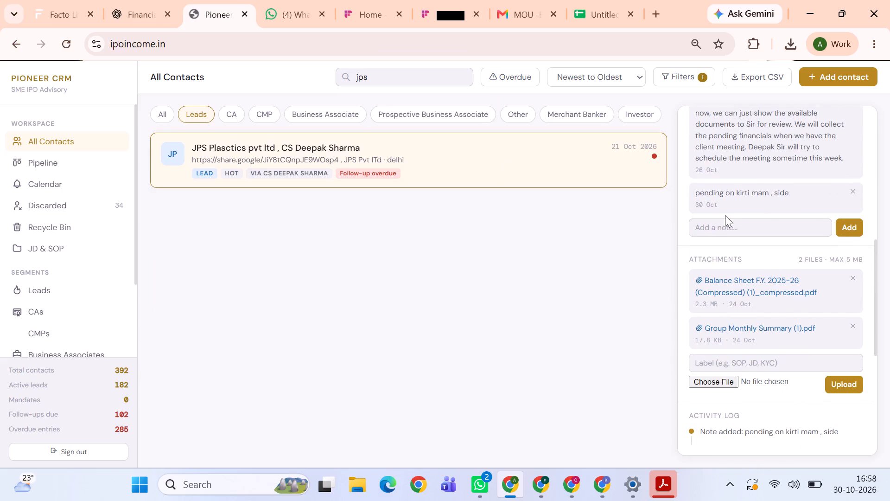
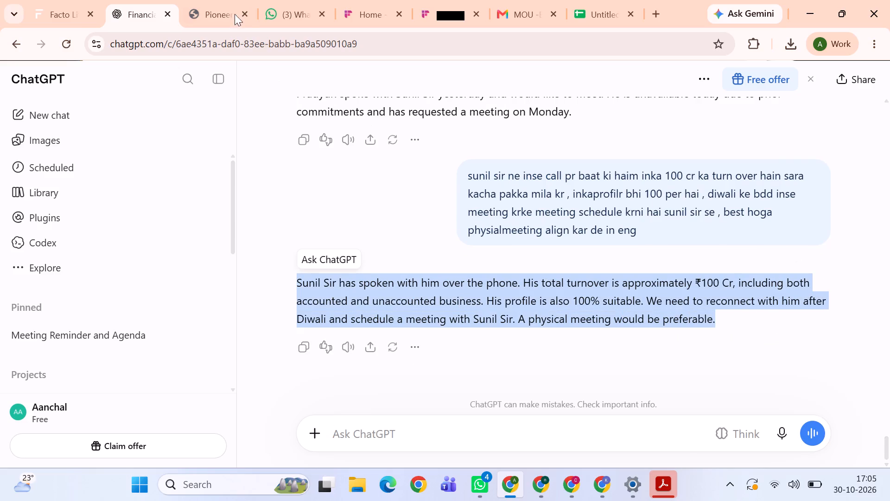
Switch to Pioneer CRM, replace the contact search with "sha" and open the SK Projects Luxury Interior lead.
left_click(219, 0)
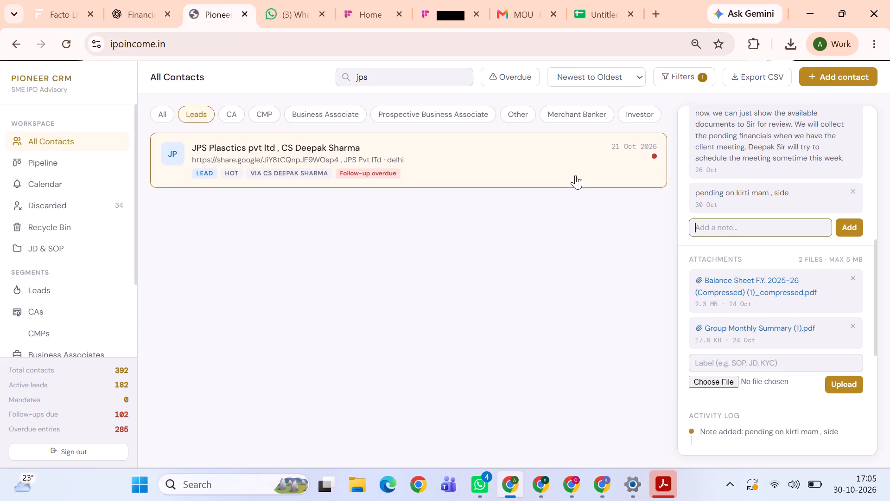
left_click(470, 81)
key("BackSpace")
key("BackSpace")
key("BackSpace")
key("BackSpace")
key("BackSpace")
key("BackSpace")
key("BackSpace")
key("BackSpace")
key("BackSpace")
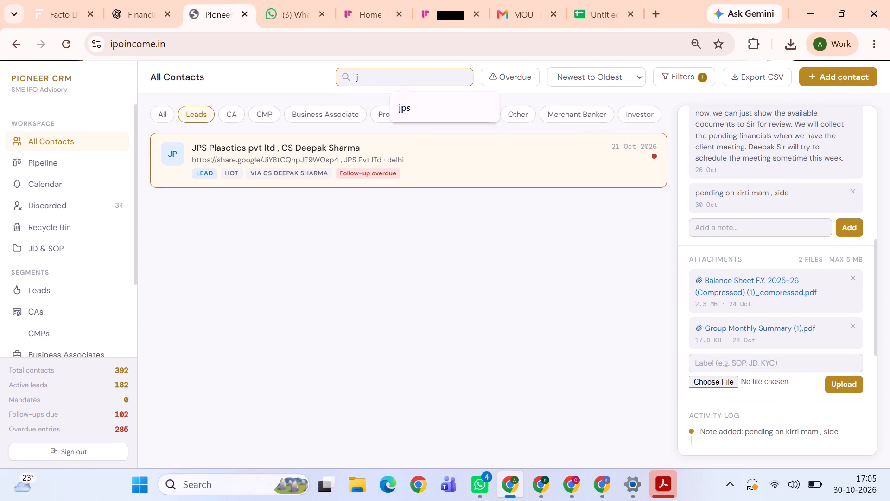
type("sha")
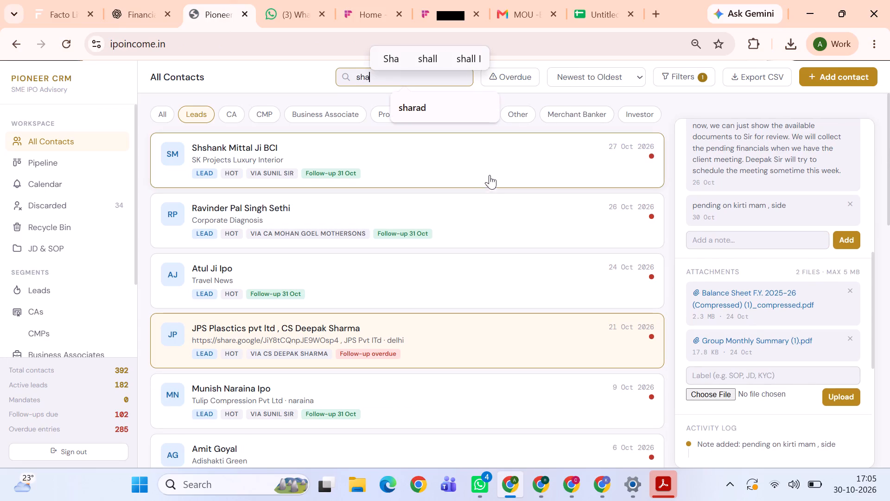
left_click(491, 167)
Add the copied English summary as a new note on the SK Projects Luxury Interior lead.
scroll(760, 254, "down", 2)
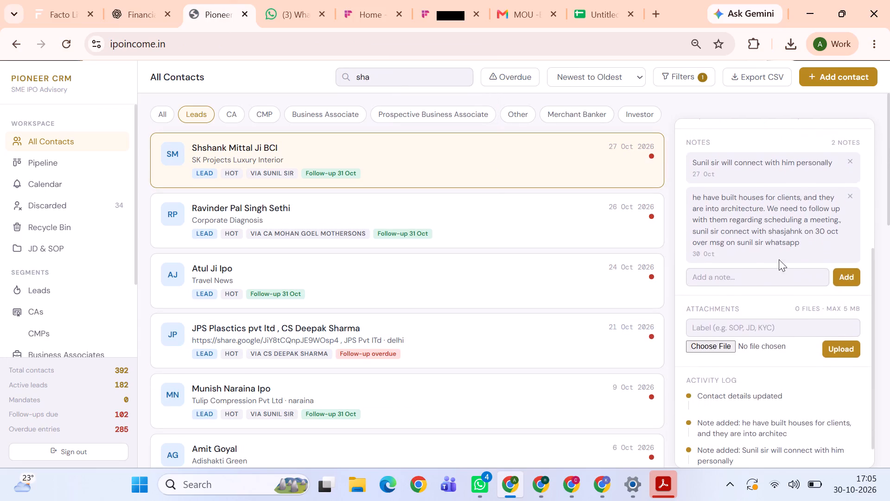
left_click(764, 277)
key("ctrl+v")
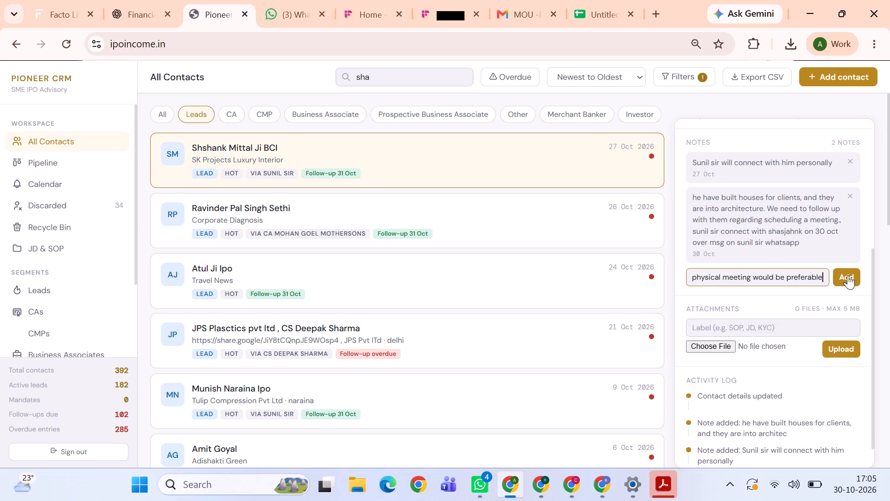
left_click(848, 275)
Edit the SK Projects Luxury Interior contact and set its follow-up date to 12-11-2026.
scroll(781, 222, "up", 2)
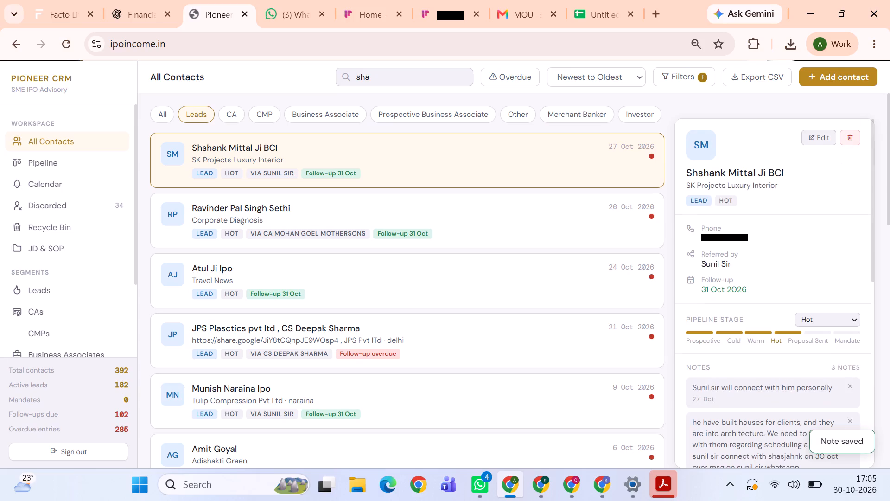
left_click(824, 134)
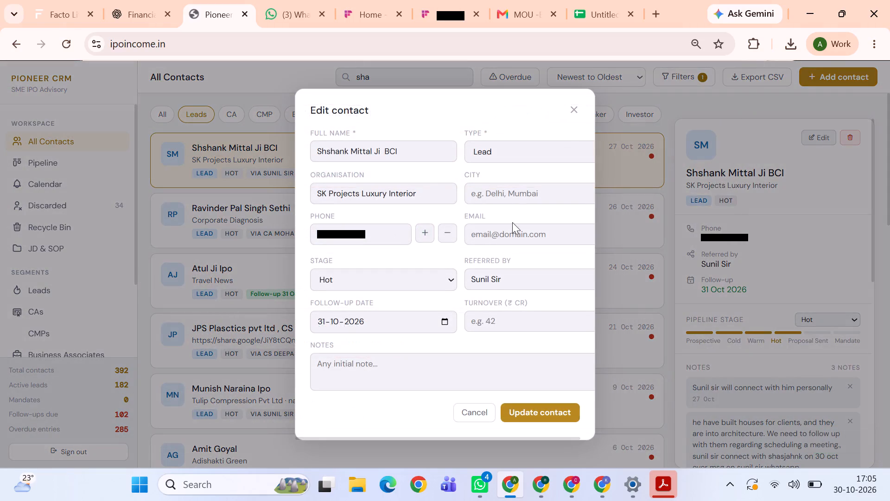
left_click(443, 321)
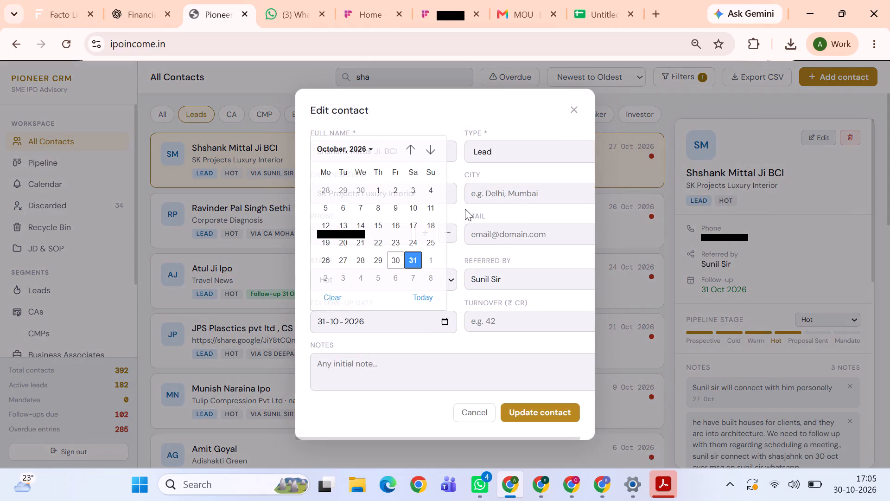
left_click(432, 149)
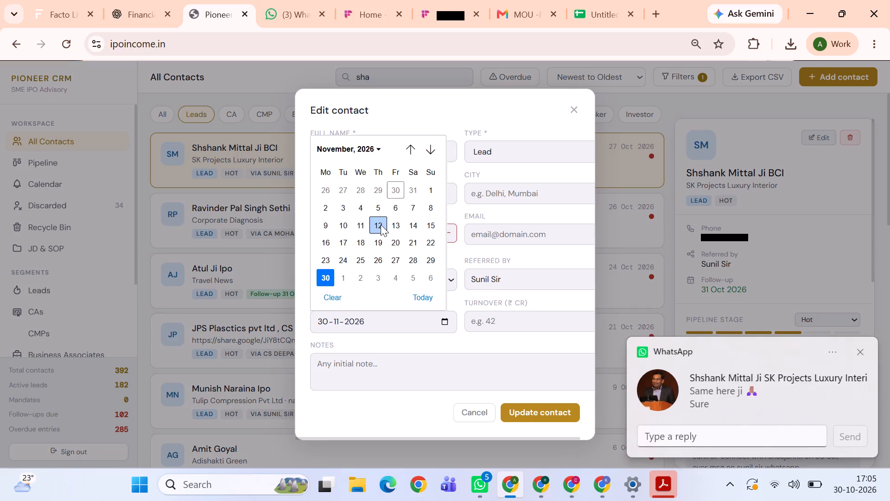
left_click(381, 225)
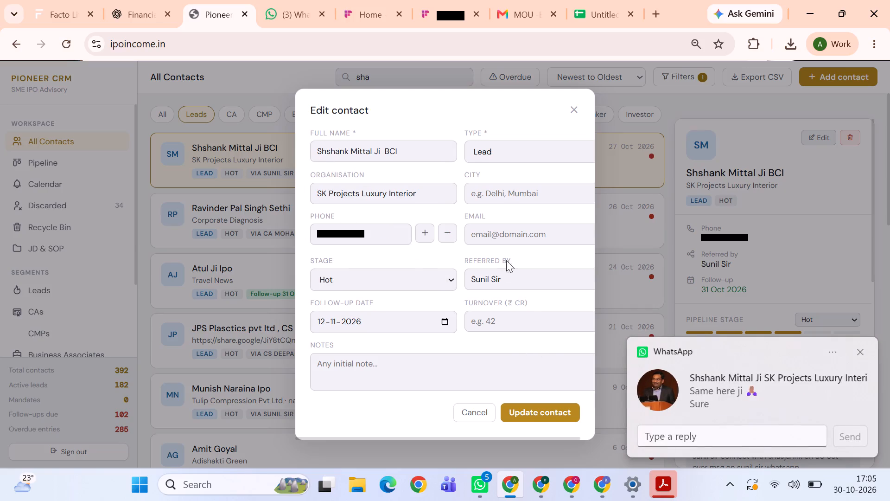
Enter "shalimar bagh" as the contact's city and update the contact.
left_click(521, 191)
type("shalimar")
key("space")
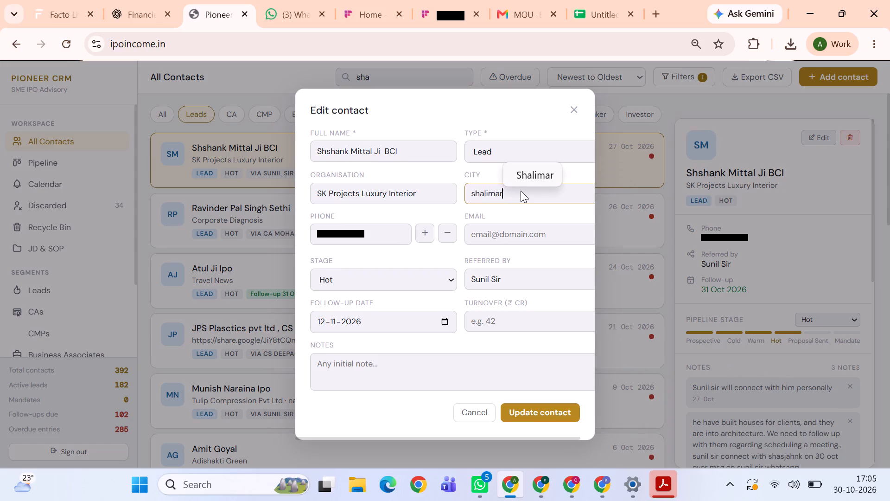
type("bhagh")
key("BackSpace")
key("BackSpace")
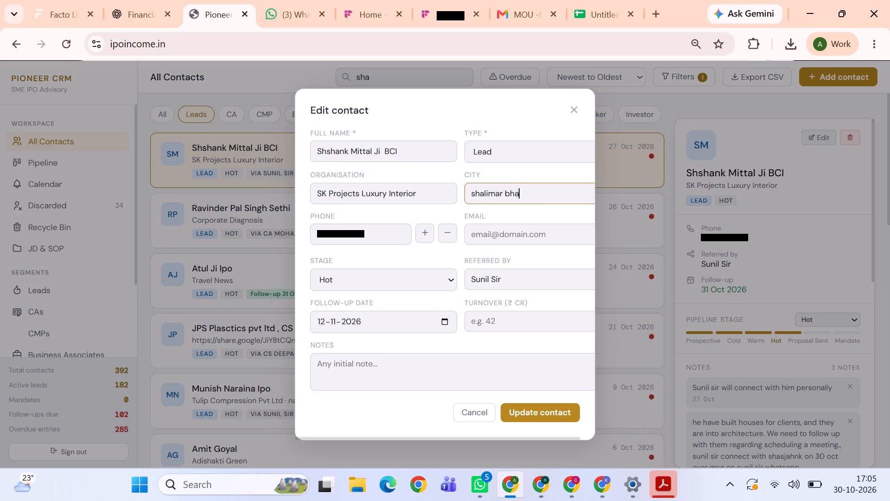
key("BackSpace")
key("BackSpace")
type("agh")
key("space")
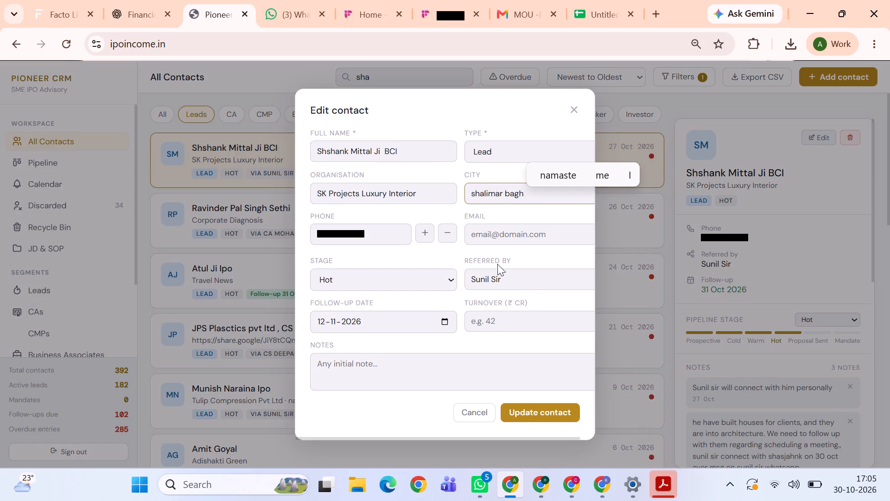
left_click(529, 408)
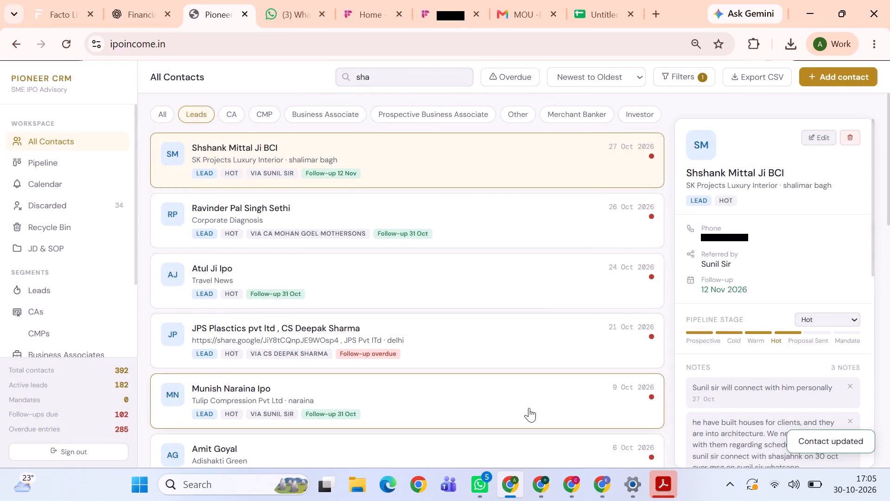
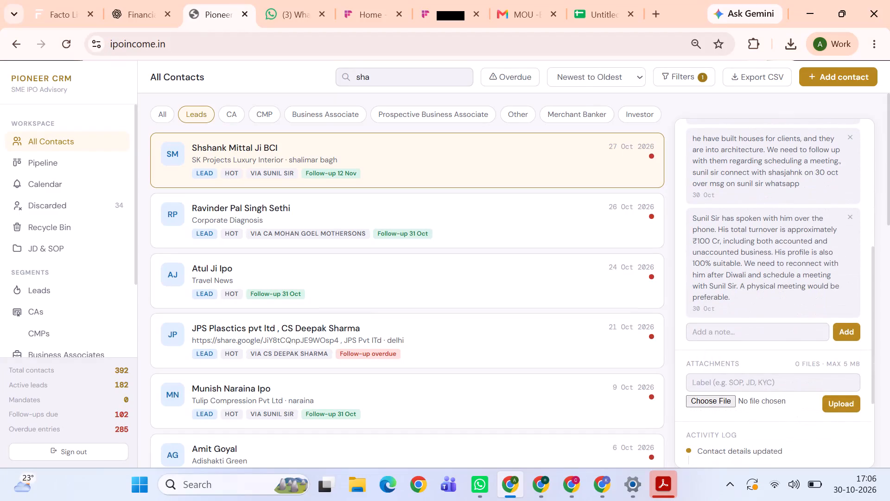
Add the copied company introduction message, with its key metrics and links, as another note on the SK Projects Luxury Interior lead.
left_click(716, 333, "ctrl")
key("ctrl+v")
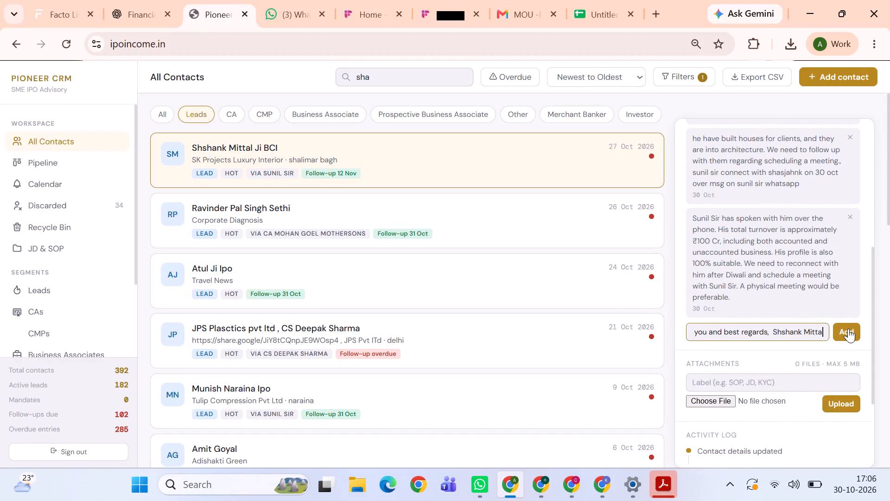
left_click(848, 328)
scroll(764, 339, "down", 3)
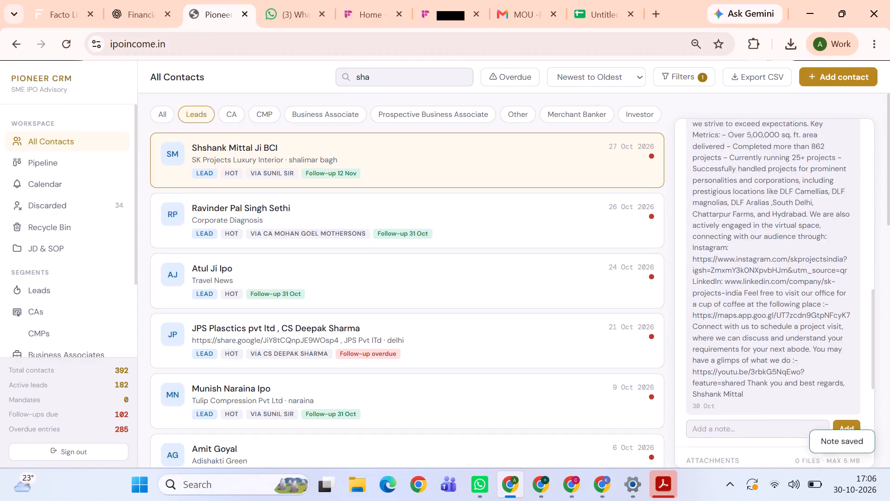
scroll(744, 226, "up", 5)
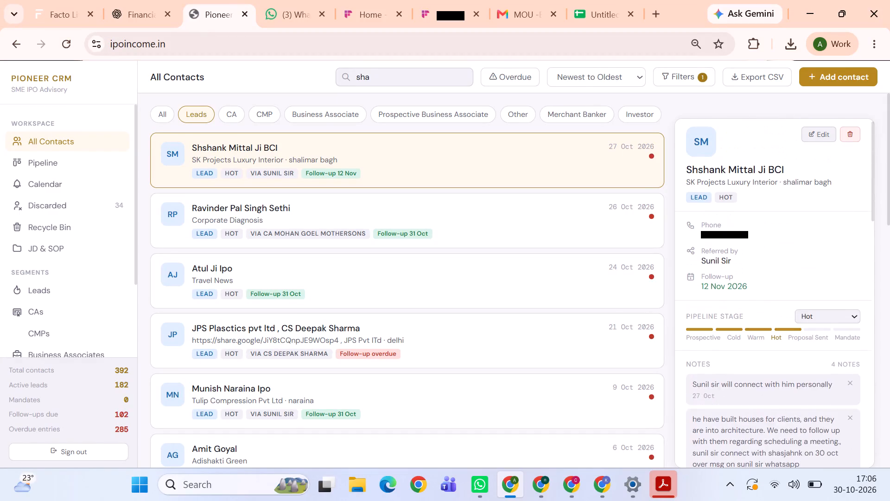
scroll(744, 226, "up", 3)
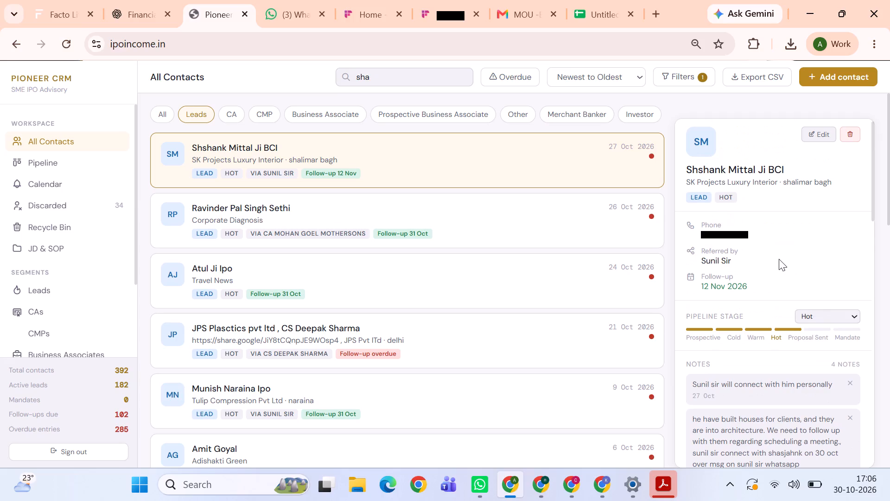
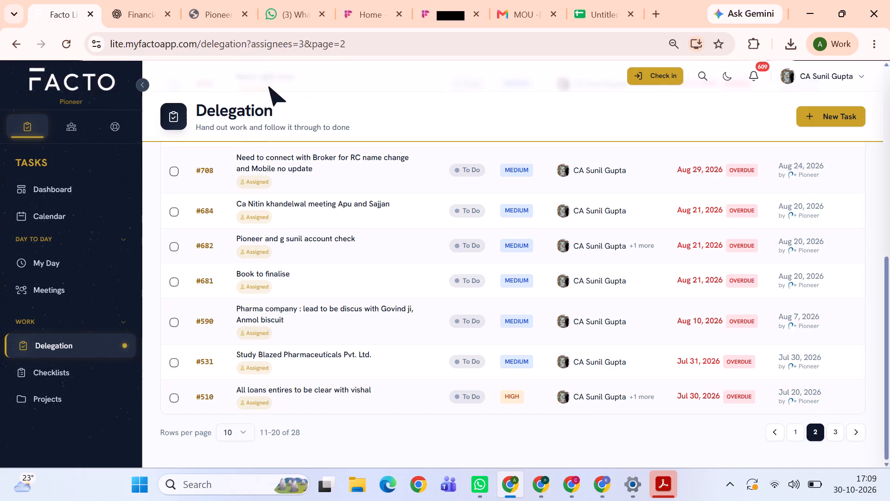
Switch back to Pioneer CRM and clear the existing text from the contact search.
left_click(243, 0)
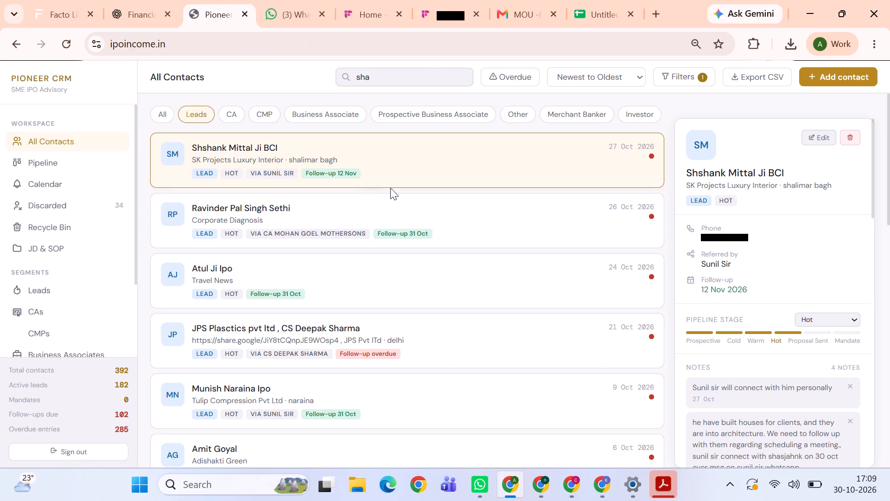
left_click(410, 74)
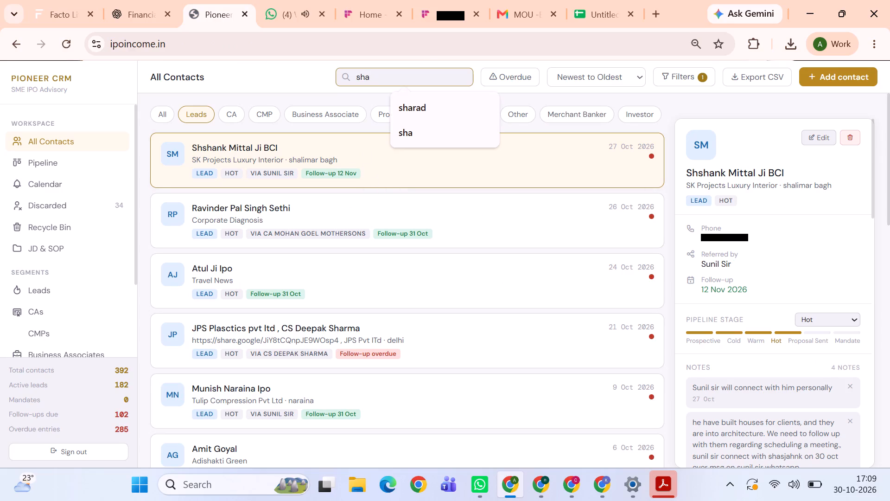
key("BackSpace")
key("BackSpace")
key("BackSpace")
key("BackSpace")
key("BackSpace")
key("BackSpace")
key("BackSpace")
key("BackSpace")
key("BackSpace")
key("BackSpace")
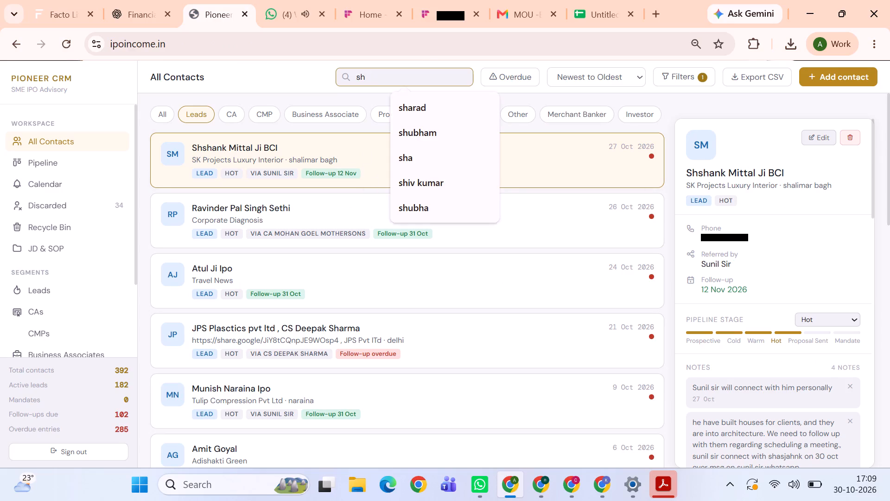
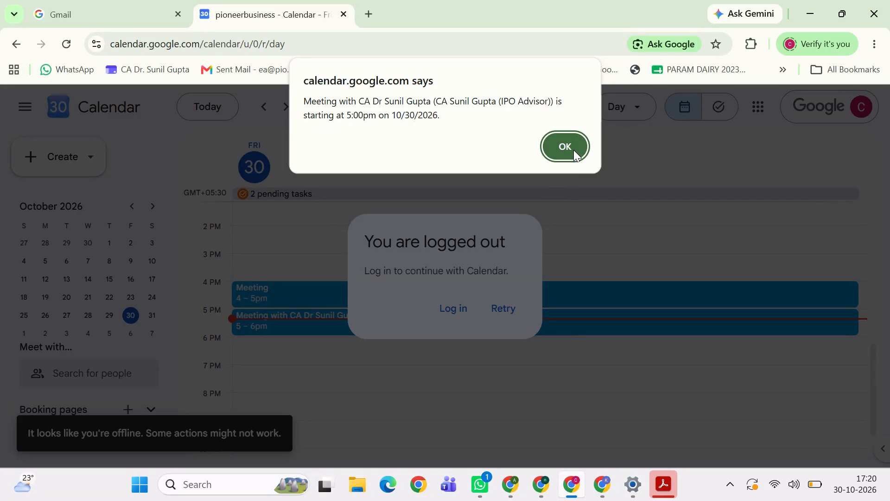
Dismiss the 5:00pm meeting reminder alert in Google Calendar.
left_click(573, 150)
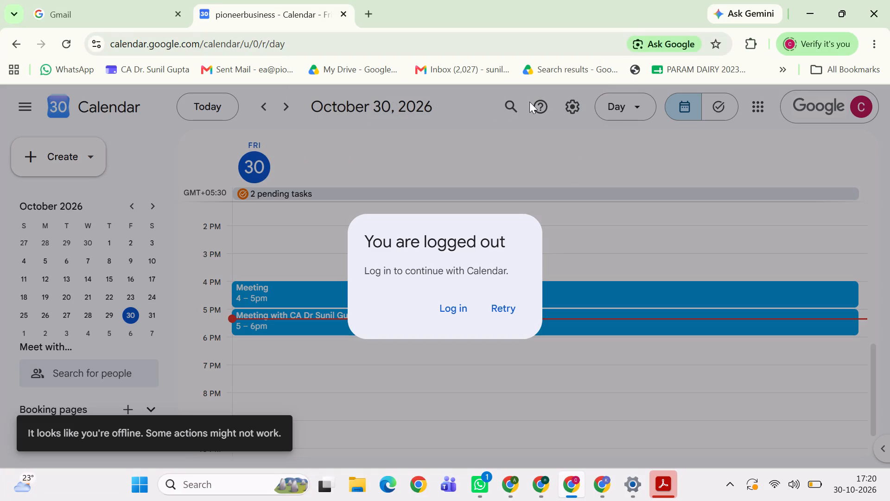
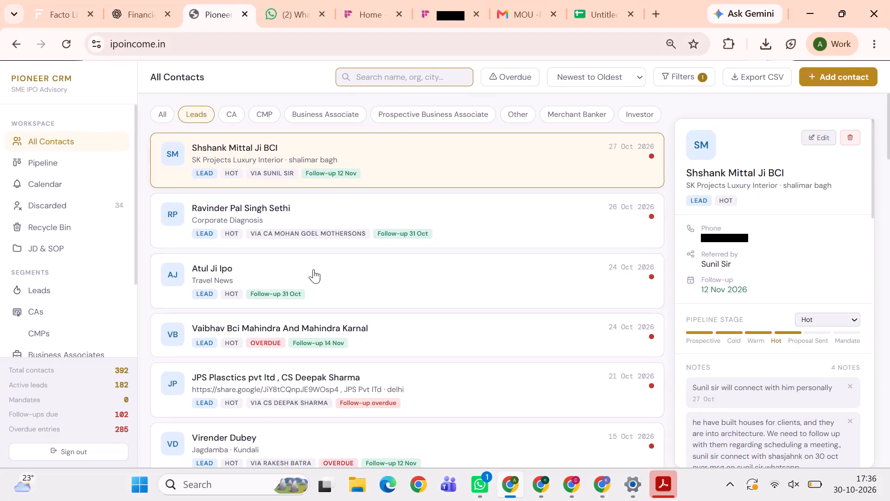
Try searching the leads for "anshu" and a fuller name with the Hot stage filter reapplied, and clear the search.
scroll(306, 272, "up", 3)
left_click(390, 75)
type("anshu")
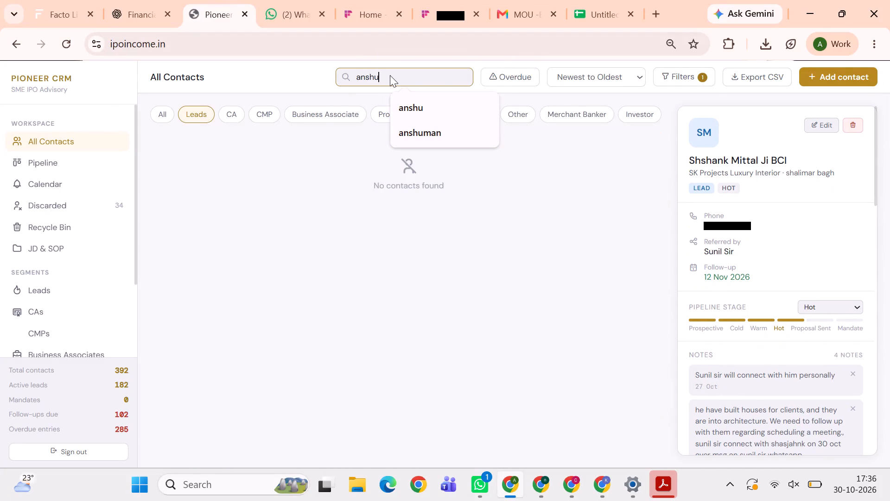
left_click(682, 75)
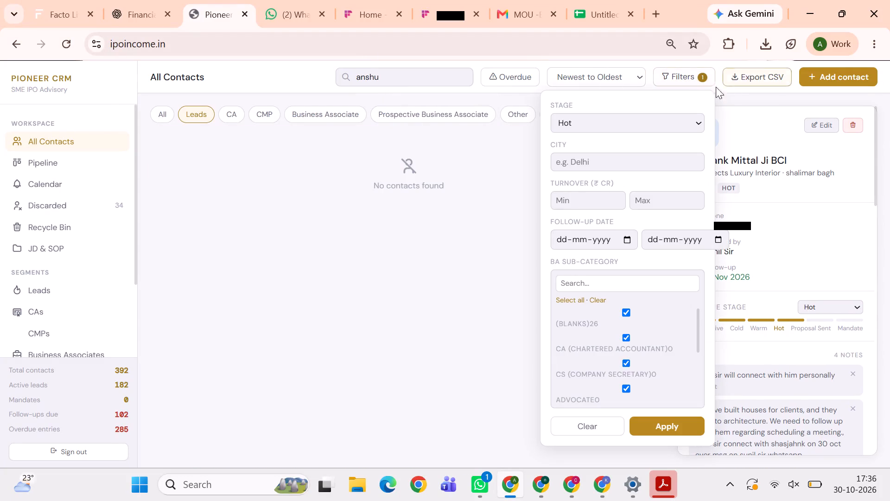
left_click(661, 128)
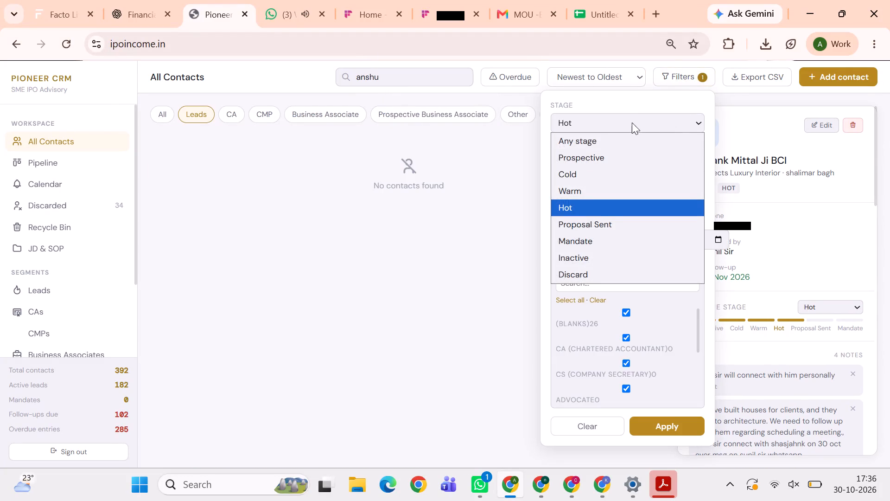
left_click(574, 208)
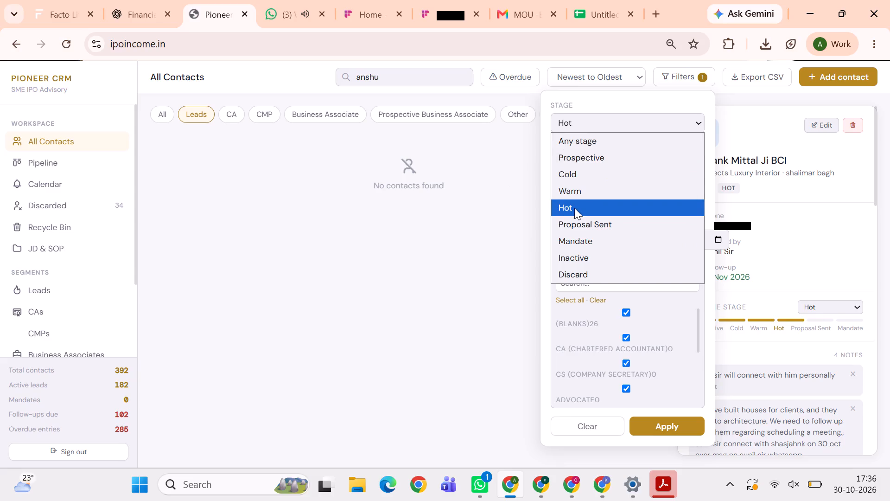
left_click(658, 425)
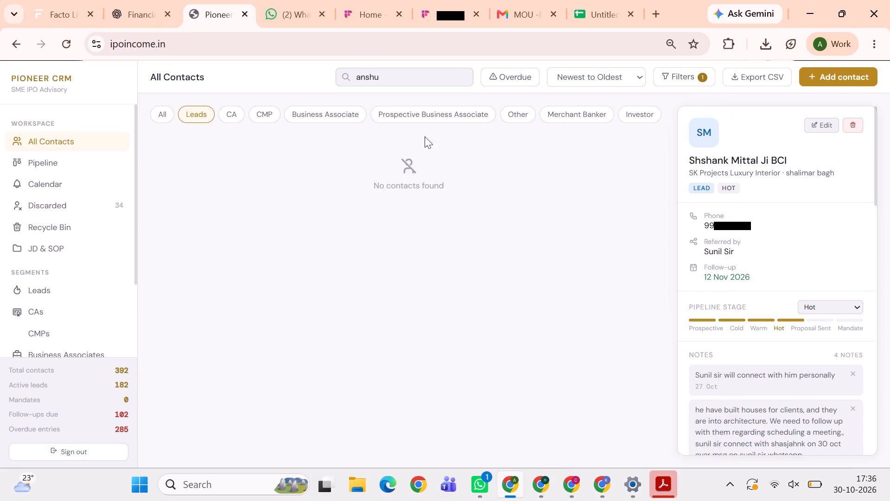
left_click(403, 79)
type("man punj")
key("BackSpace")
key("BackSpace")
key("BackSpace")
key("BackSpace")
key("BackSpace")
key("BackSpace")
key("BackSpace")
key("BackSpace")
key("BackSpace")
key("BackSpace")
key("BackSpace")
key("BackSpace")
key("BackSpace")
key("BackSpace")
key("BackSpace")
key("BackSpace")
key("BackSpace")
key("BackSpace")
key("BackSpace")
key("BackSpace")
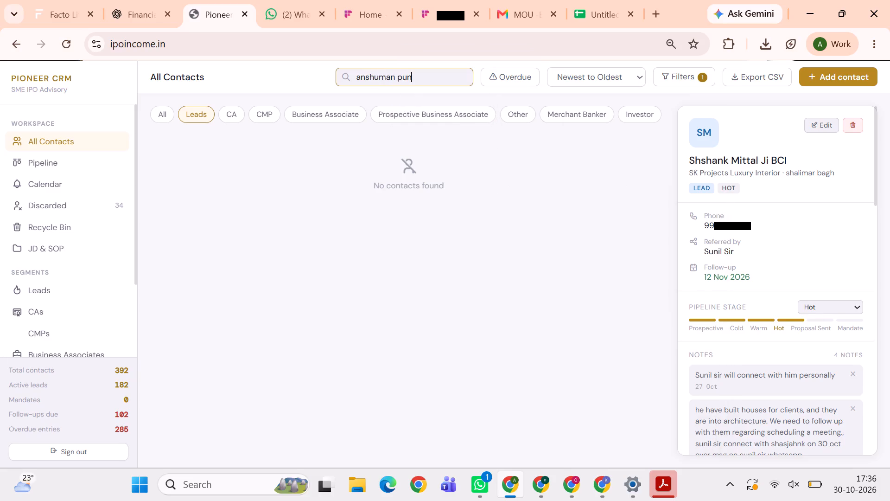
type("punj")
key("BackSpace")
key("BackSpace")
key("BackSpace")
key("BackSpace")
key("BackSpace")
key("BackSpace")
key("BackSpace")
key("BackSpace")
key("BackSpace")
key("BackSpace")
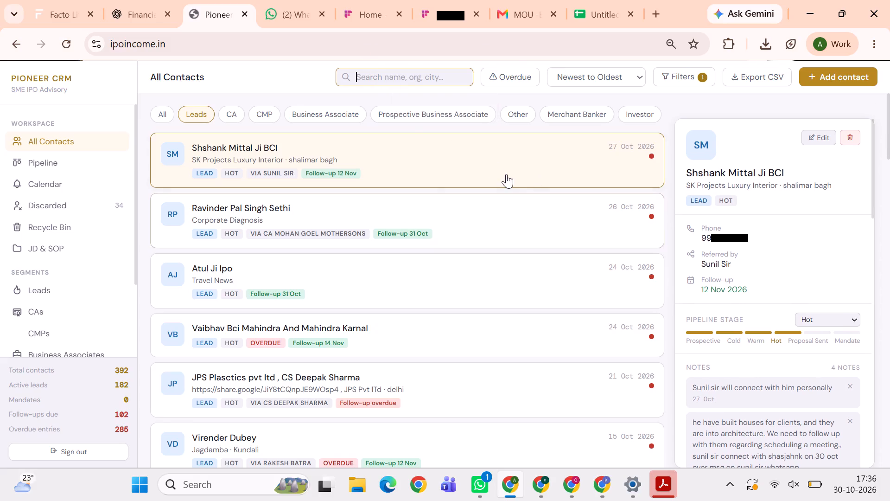
Change the leads' stage filter to Any stage and apply it.
left_click(682, 74)
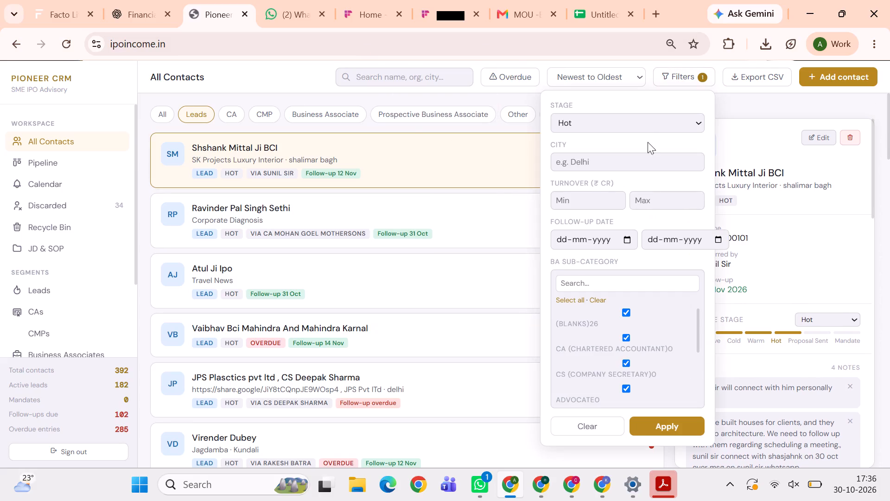
left_click(645, 120)
left_click(606, 141)
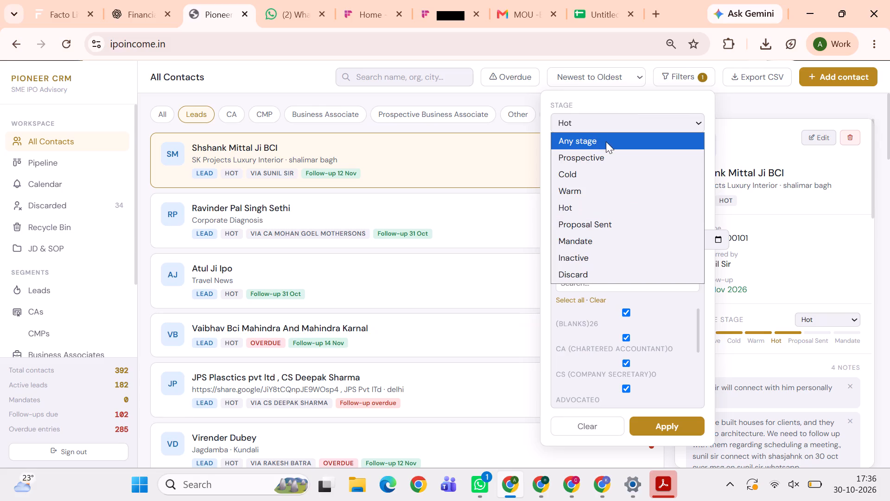
left_click(669, 434)
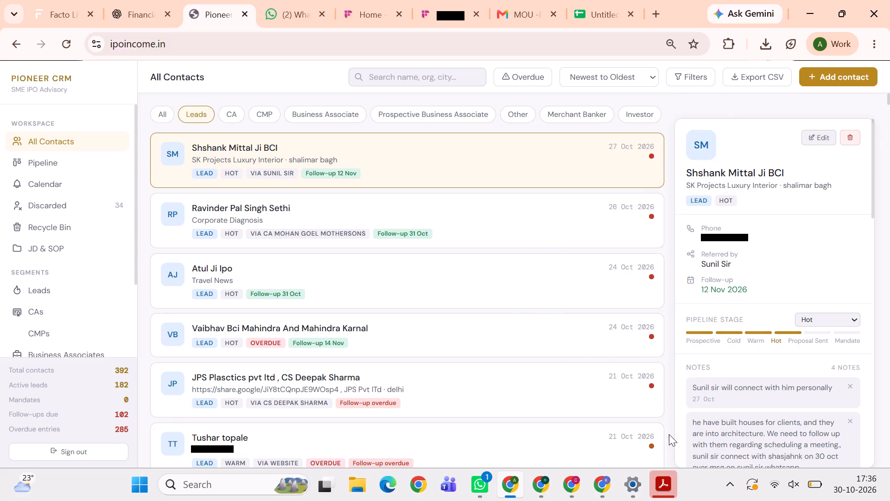
Search the leads for "punj" and open the matching contact's details.
left_click(448, 75)
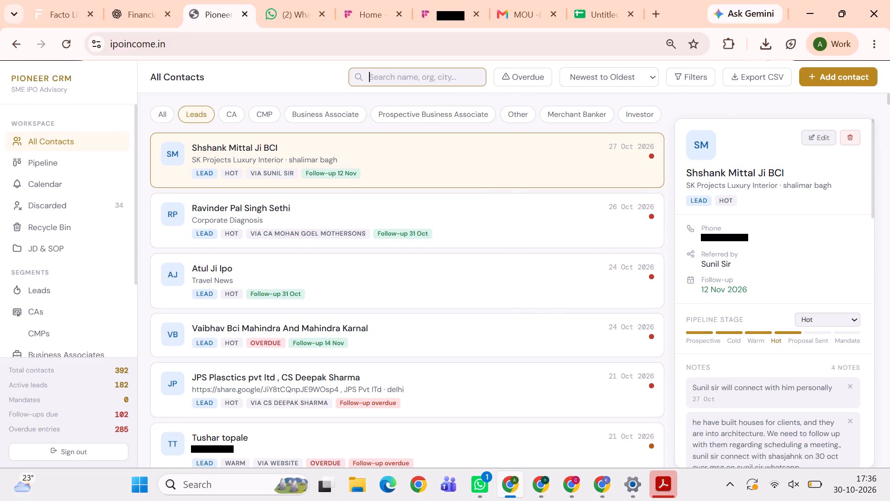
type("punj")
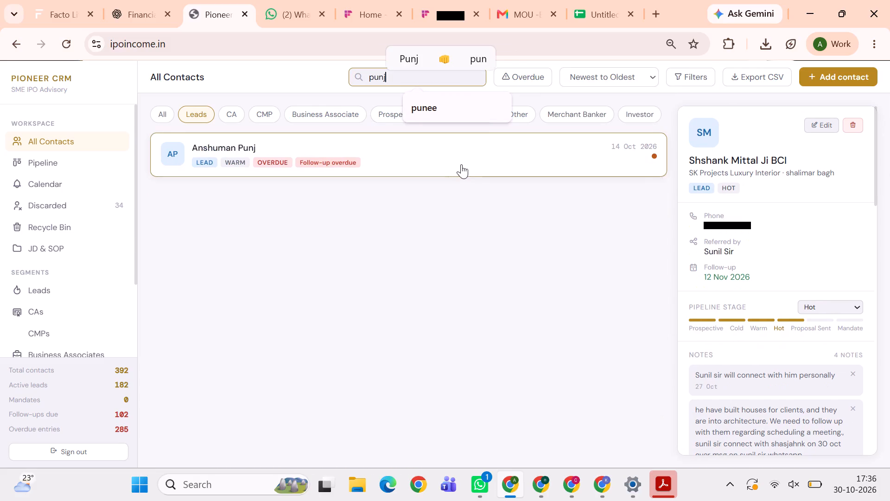
left_click(461, 164)
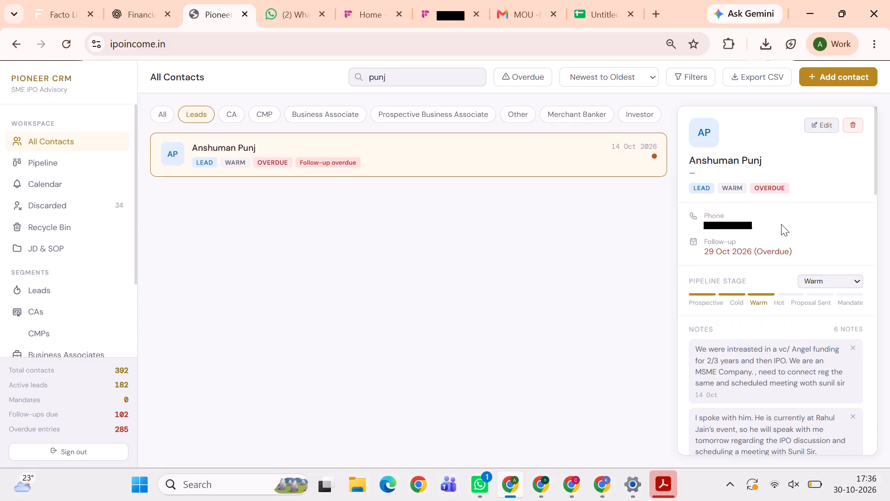
Review the Punj lead's follow-up date, pipeline stage, past notes and attached files.
scroll(807, 210, "down", 1)
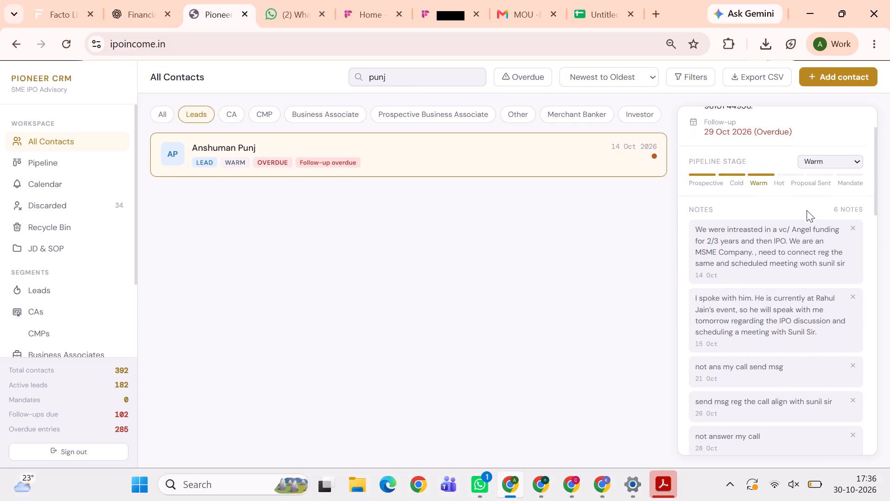
scroll(807, 210, "down", 1)
scroll(798, 315, "down", 3)
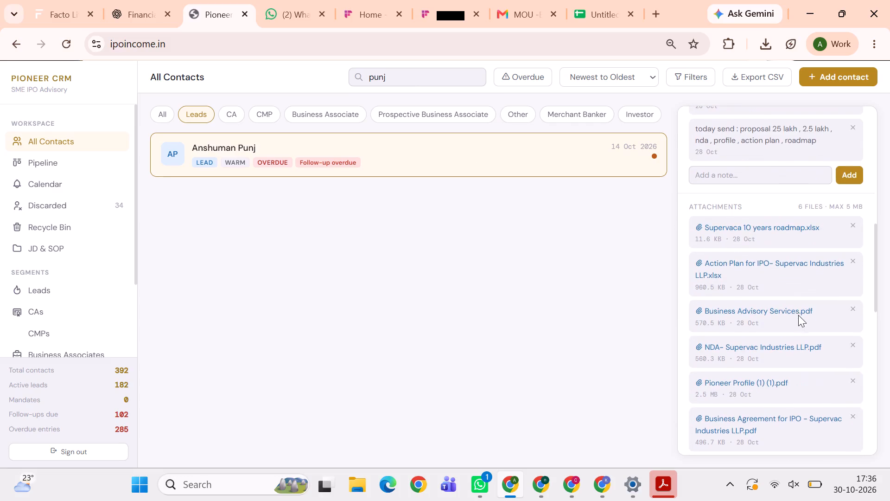
scroll(802, 212, "up", 1)
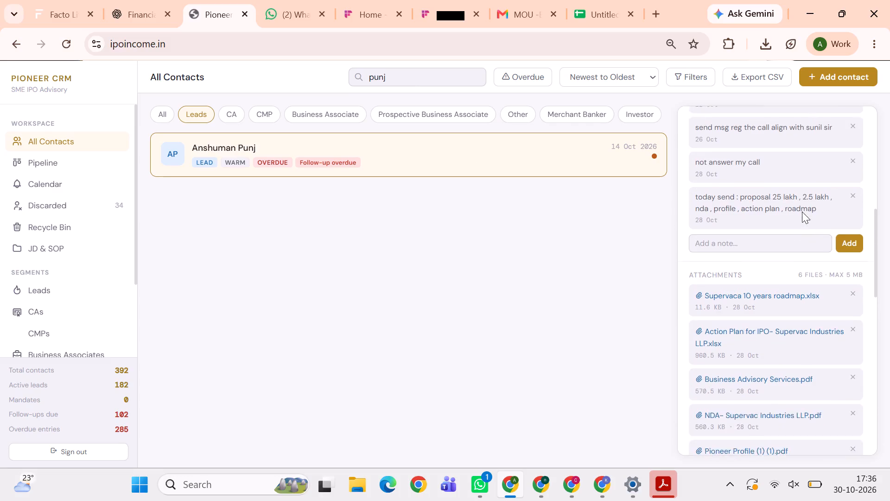
scroll(802, 212, "up", 1)
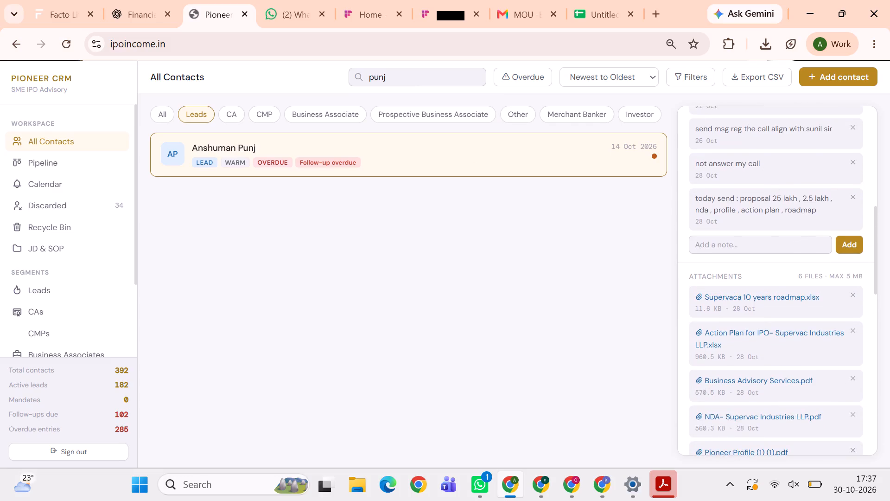
scroll(769, 199, "up", 3)
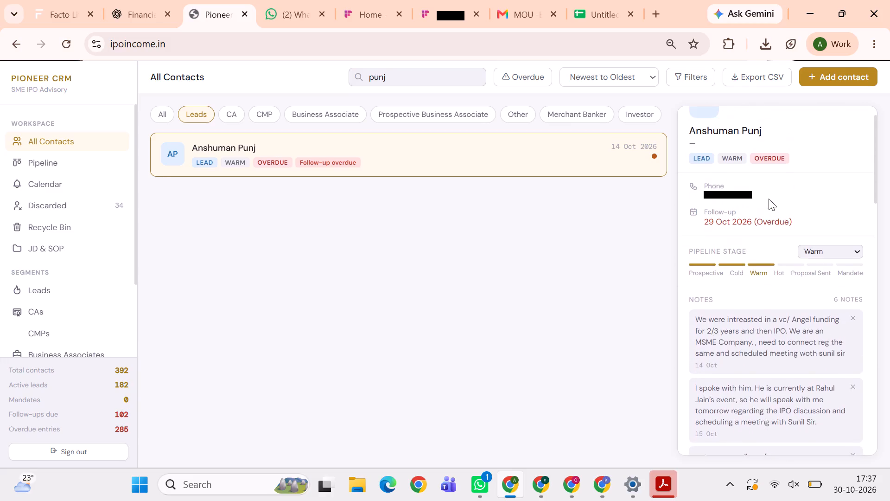
scroll(769, 199, "up", 1)
scroll(769, 199, "down", 1)
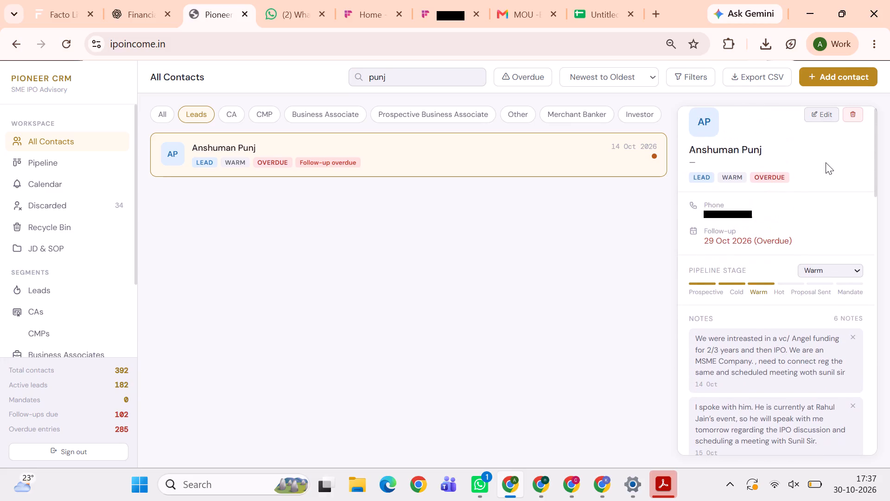
Edit the Punj contact and set its stage to Hot.
left_click(816, 109)
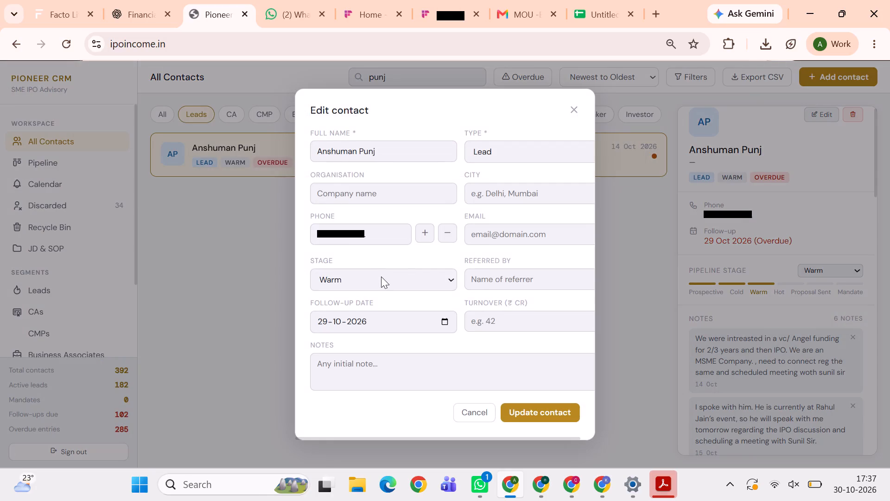
left_click(382, 278)
left_click(365, 333)
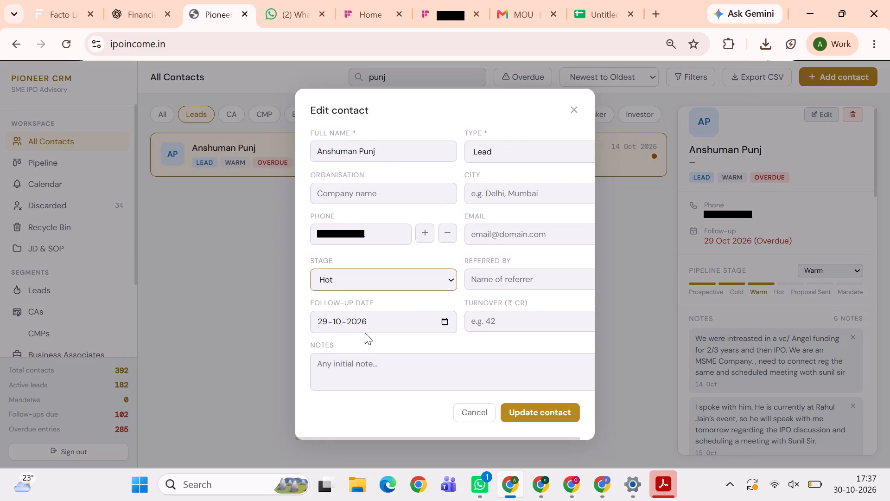
Set the Punj contact's follow-up date to 31-10-2026 and update the contact.
left_click(409, 321)
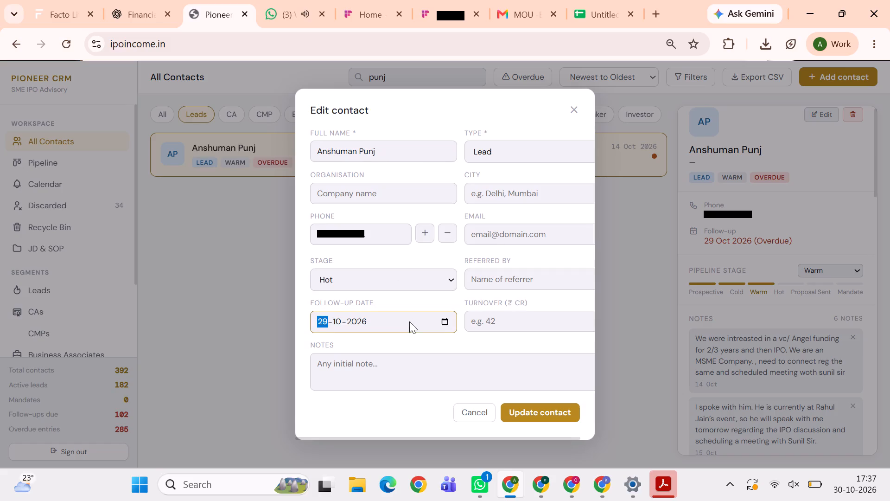
left_click(446, 321)
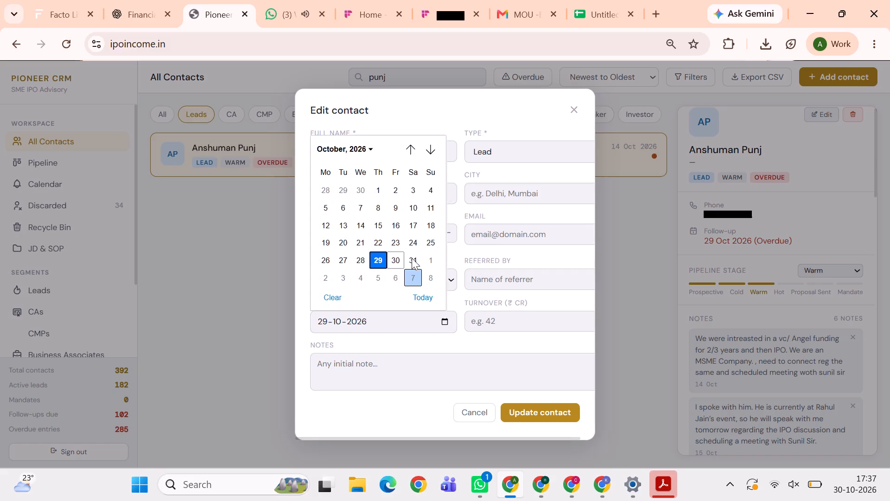
left_click(400, 257)
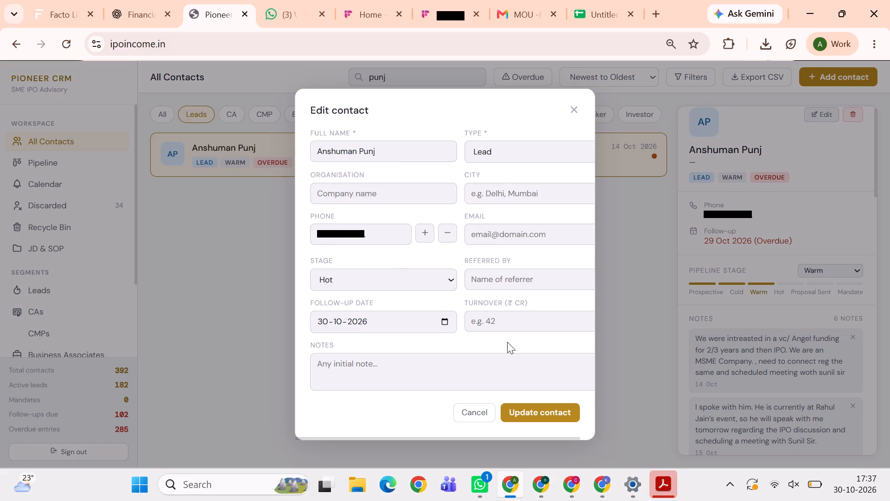
left_click(442, 321)
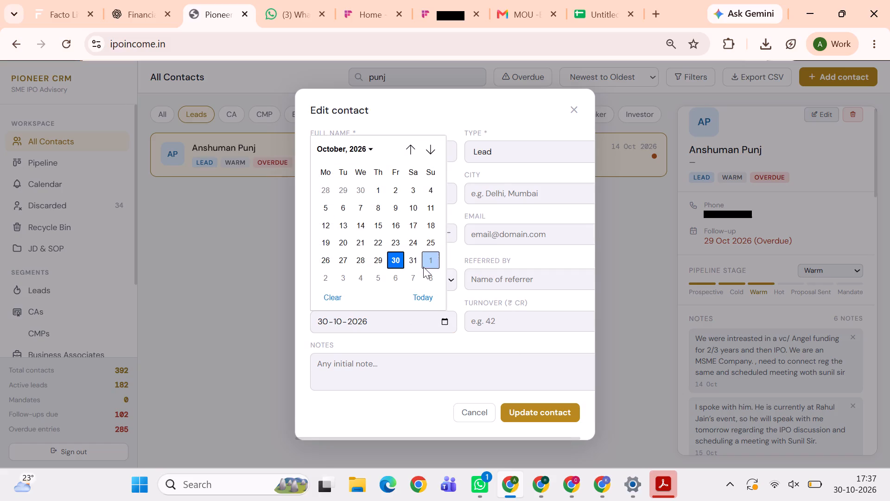
left_click(418, 260)
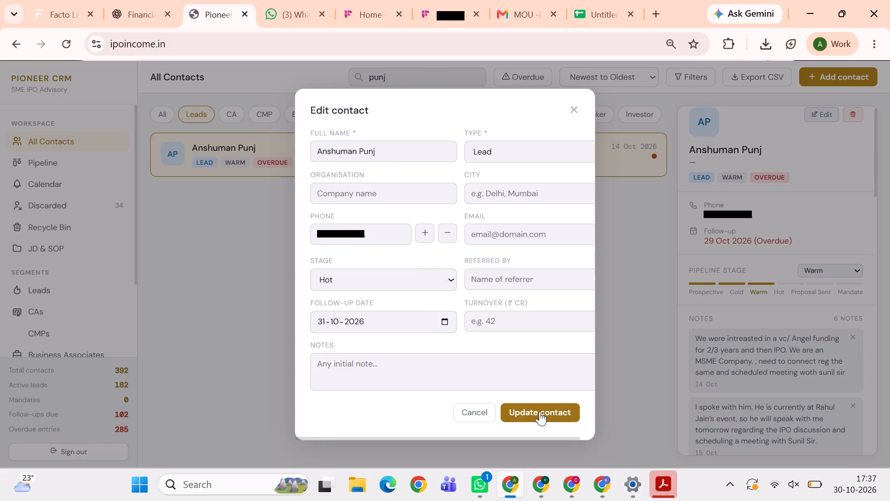
left_click(540, 411)
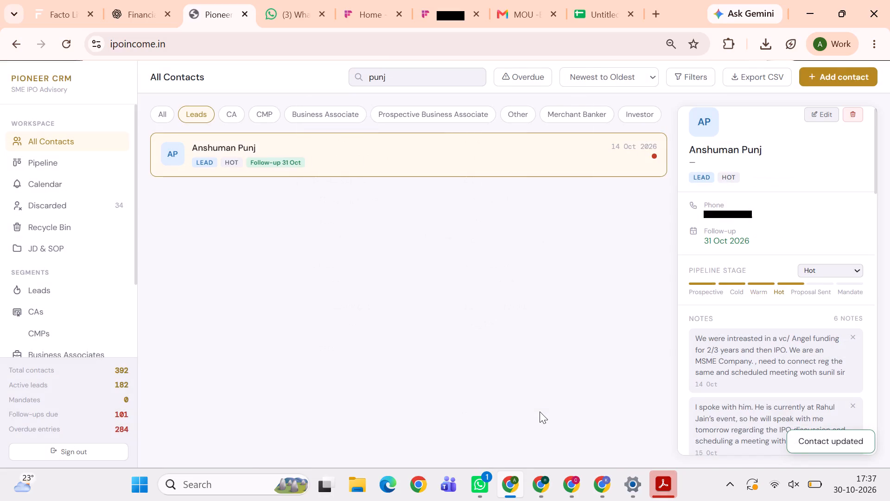
Review the Punj lead's past notes and attached files.
scroll(816, 276, "down", 1)
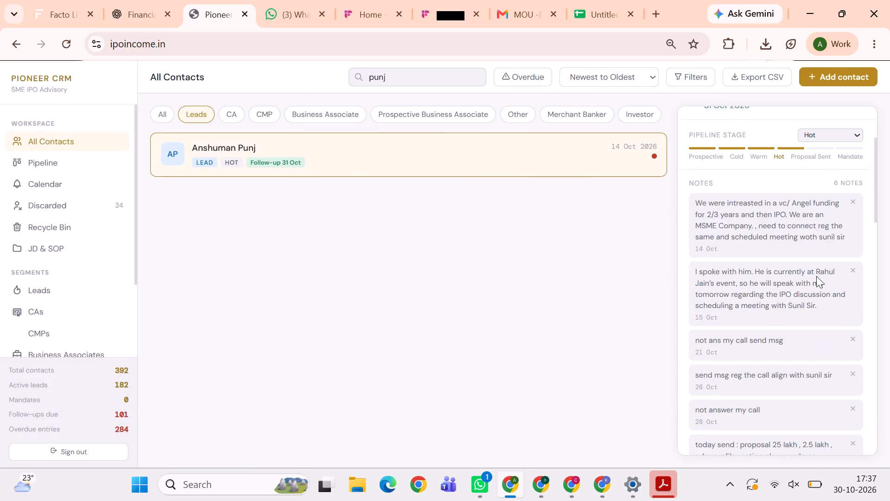
scroll(816, 276, "down", 1)
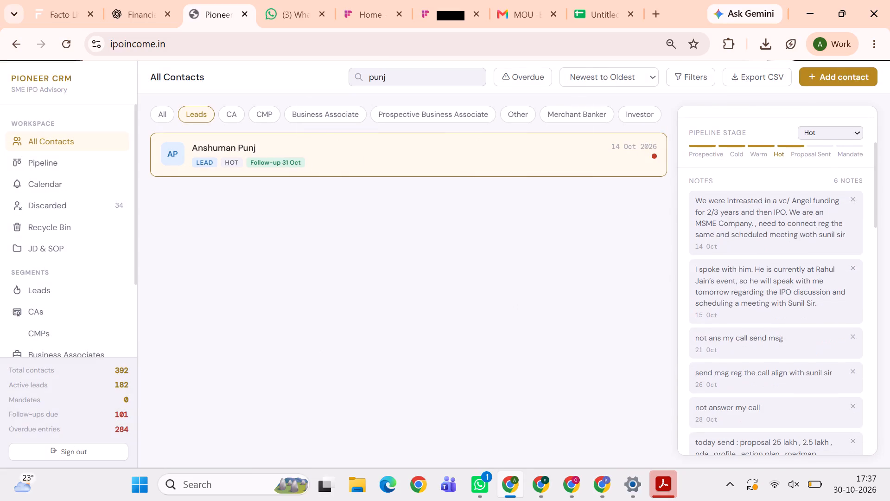
scroll(751, 296, "down", 1)
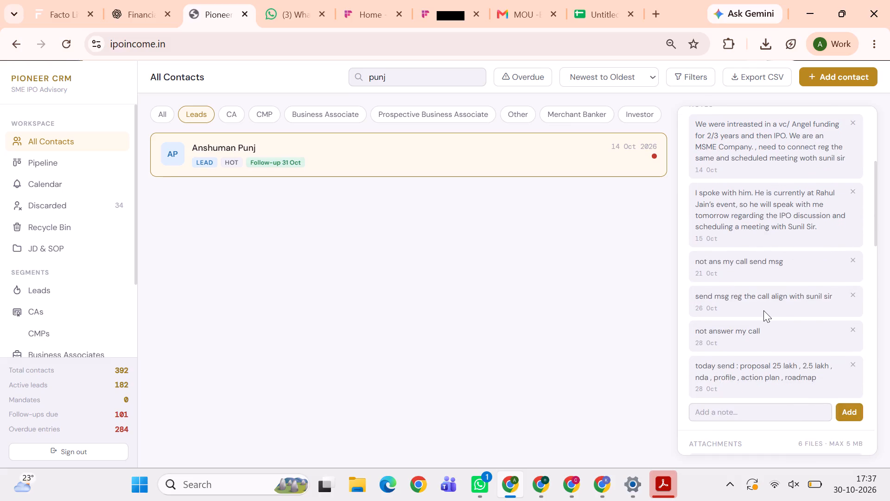
scroll(763, 310, "down", 2)
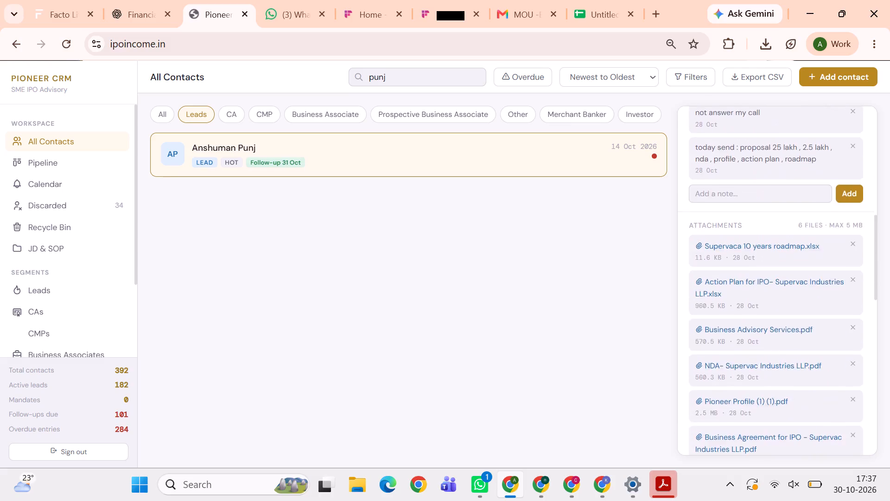
scroll(735, 302, "down", 2)
Clear the "punj" search term to list all the leads again.
left_click(396, 70)
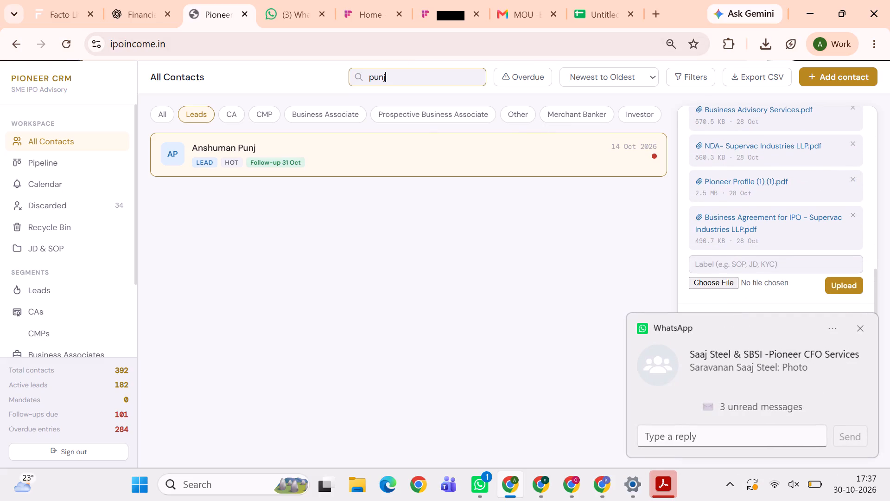
key("BackSpace")
key("BackSpace")
key("BackSpace")
key("BackSpace")
key("BackSpace")
key("BackSpace")
key("BackSpace")
key("BackSpace")
key("BackSpace")
key("BackSpace")
key("BackSpace")
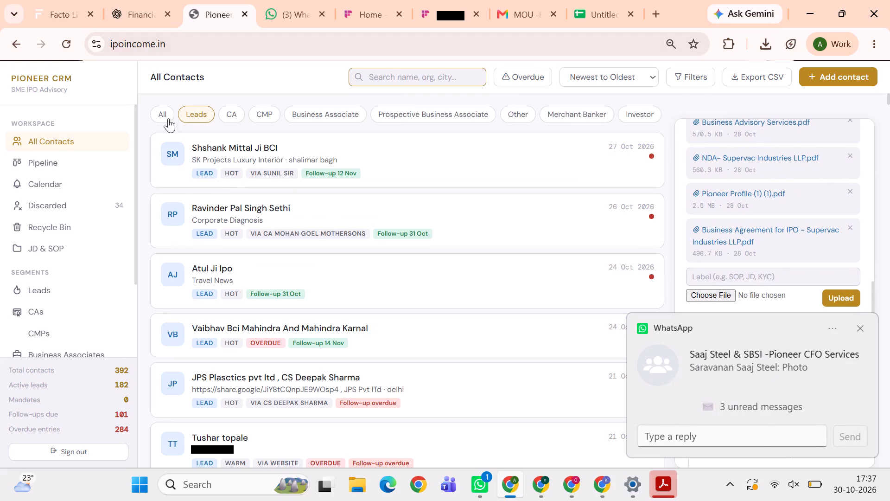
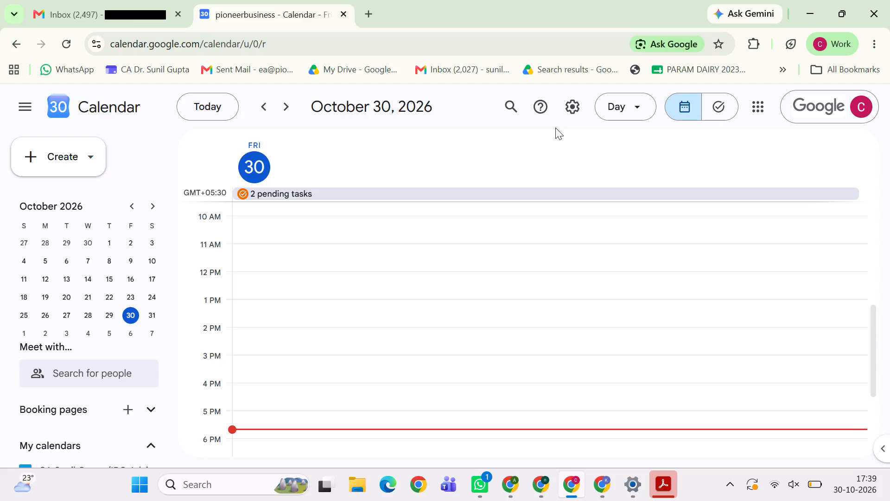
Check the October 30, 2026 schedule in Google Calendar and open the day view for October 31.
scroll(493, 262, "down", 1)
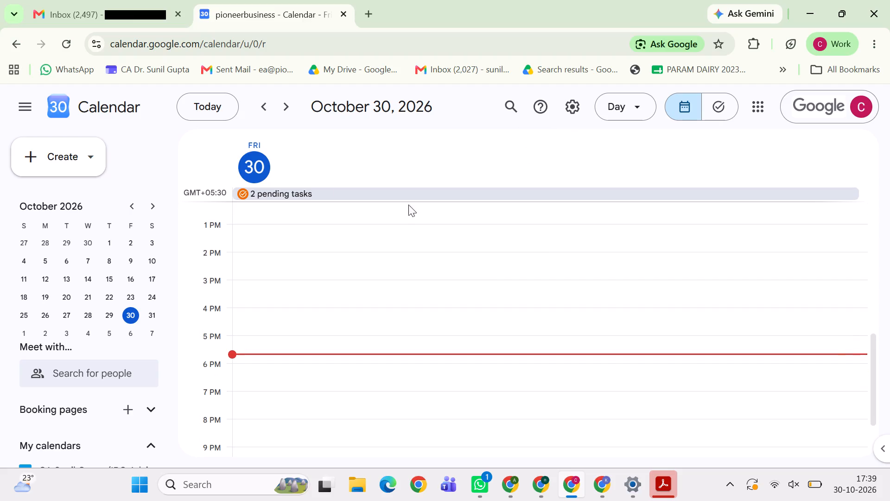
left_click(154, 313)
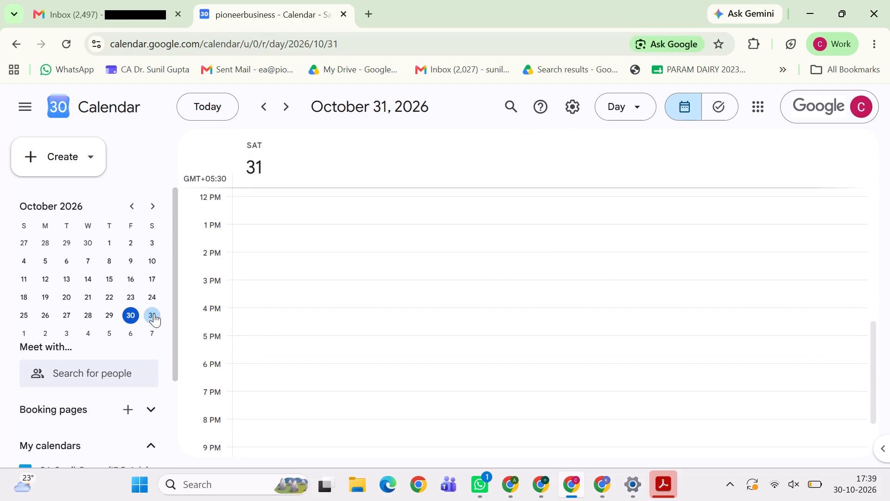